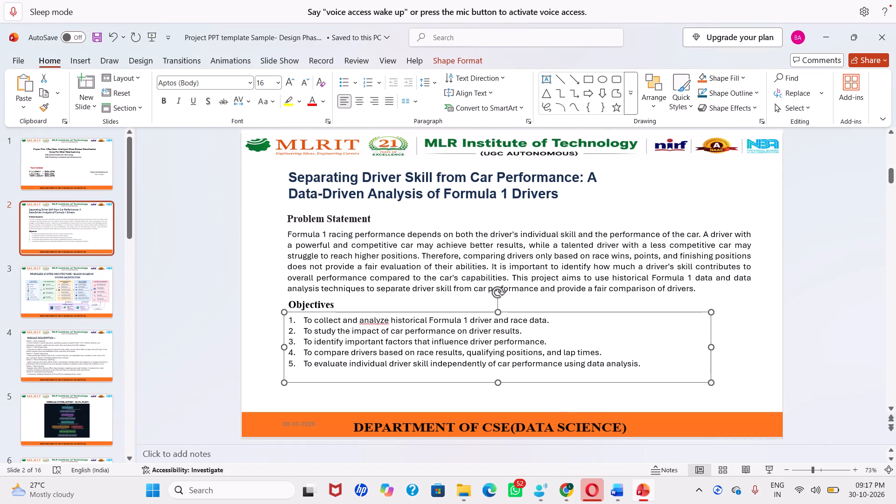
{"action": "left_click", "coordinate": [639, 362]}
{"action": "key", "text": "Right"}
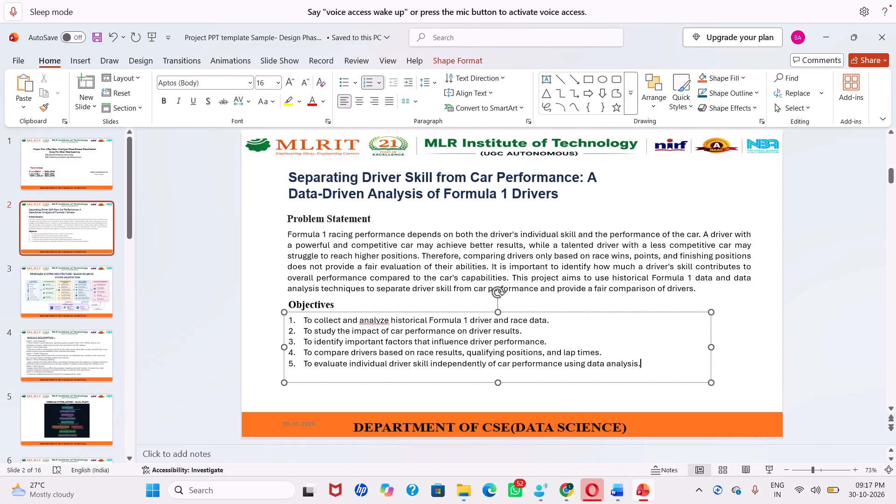
{"action": "key", "text": "Return"}
{"action": "key", "text": "ctrl+v"}
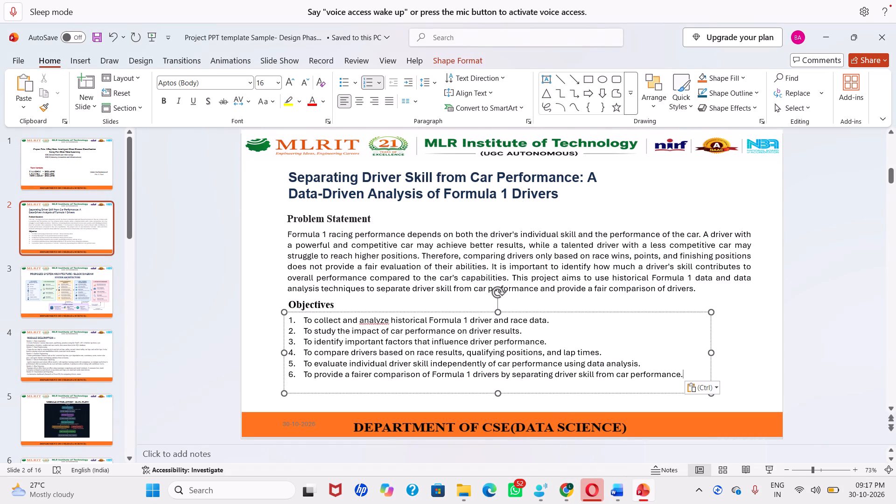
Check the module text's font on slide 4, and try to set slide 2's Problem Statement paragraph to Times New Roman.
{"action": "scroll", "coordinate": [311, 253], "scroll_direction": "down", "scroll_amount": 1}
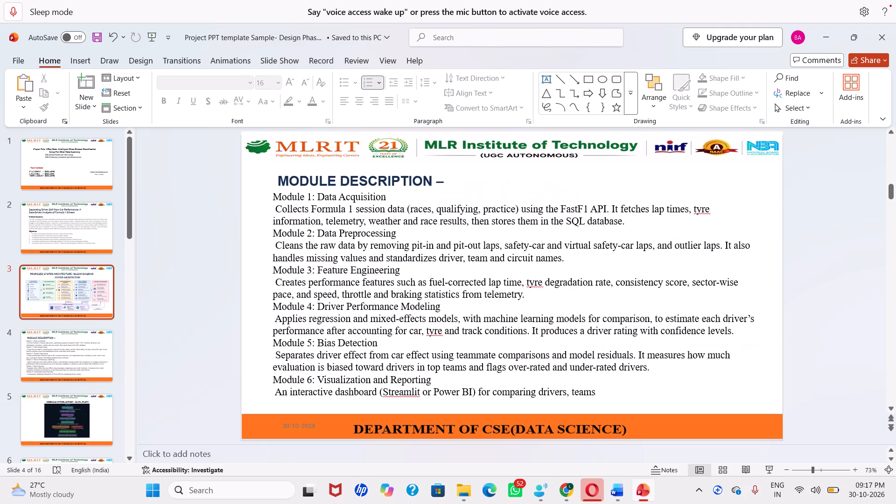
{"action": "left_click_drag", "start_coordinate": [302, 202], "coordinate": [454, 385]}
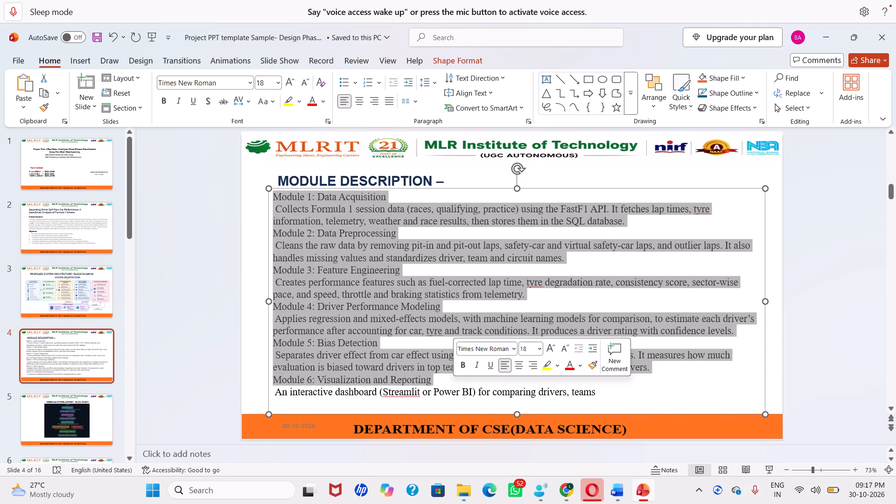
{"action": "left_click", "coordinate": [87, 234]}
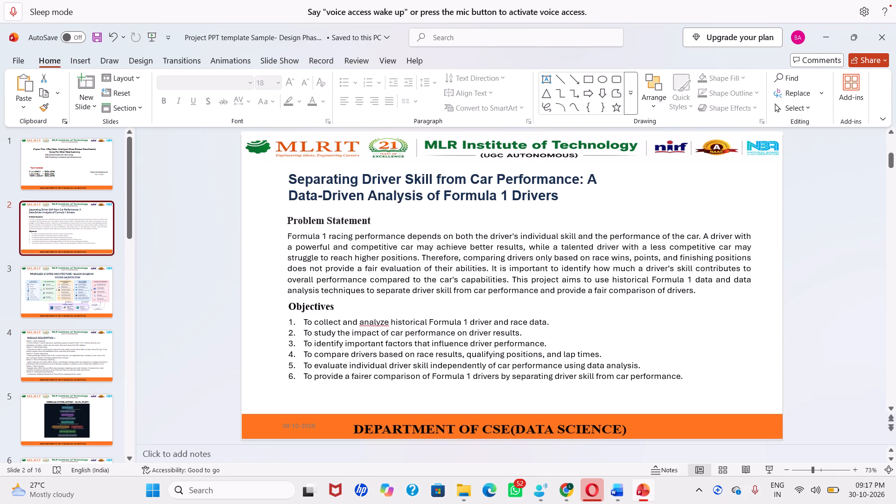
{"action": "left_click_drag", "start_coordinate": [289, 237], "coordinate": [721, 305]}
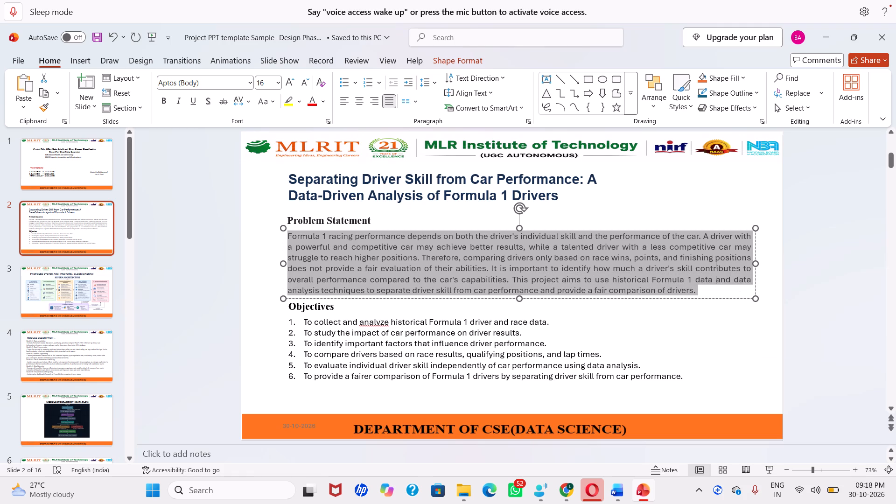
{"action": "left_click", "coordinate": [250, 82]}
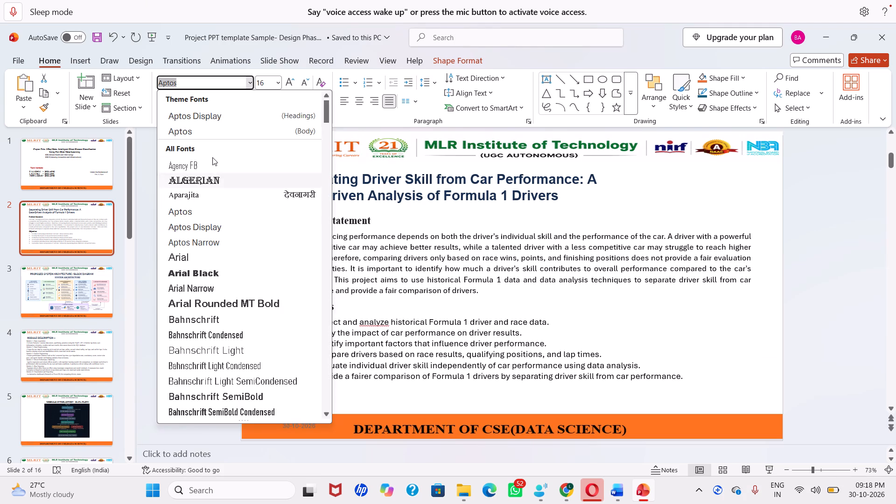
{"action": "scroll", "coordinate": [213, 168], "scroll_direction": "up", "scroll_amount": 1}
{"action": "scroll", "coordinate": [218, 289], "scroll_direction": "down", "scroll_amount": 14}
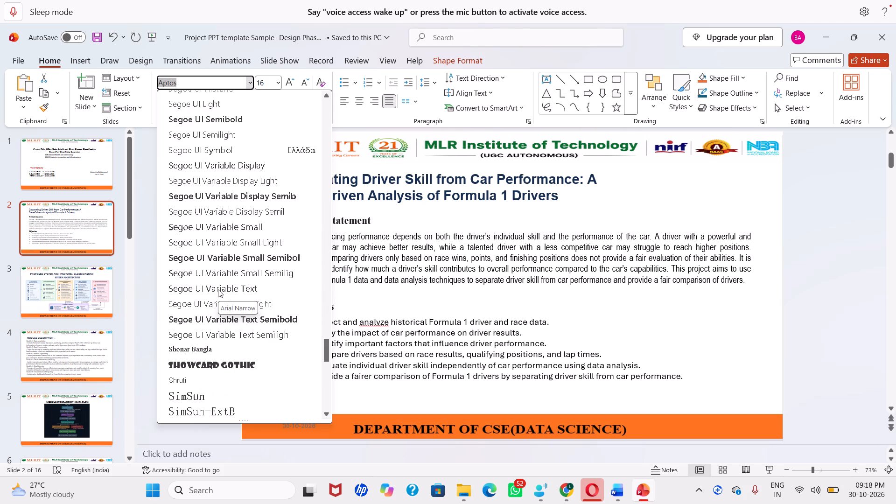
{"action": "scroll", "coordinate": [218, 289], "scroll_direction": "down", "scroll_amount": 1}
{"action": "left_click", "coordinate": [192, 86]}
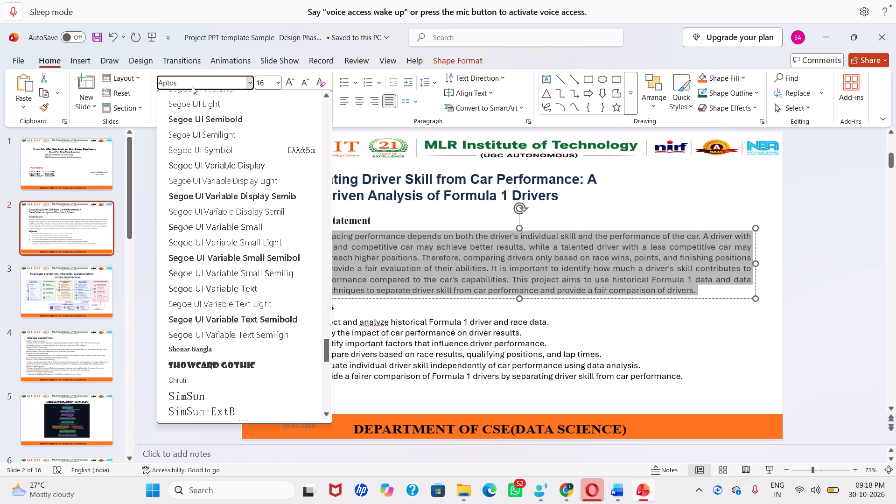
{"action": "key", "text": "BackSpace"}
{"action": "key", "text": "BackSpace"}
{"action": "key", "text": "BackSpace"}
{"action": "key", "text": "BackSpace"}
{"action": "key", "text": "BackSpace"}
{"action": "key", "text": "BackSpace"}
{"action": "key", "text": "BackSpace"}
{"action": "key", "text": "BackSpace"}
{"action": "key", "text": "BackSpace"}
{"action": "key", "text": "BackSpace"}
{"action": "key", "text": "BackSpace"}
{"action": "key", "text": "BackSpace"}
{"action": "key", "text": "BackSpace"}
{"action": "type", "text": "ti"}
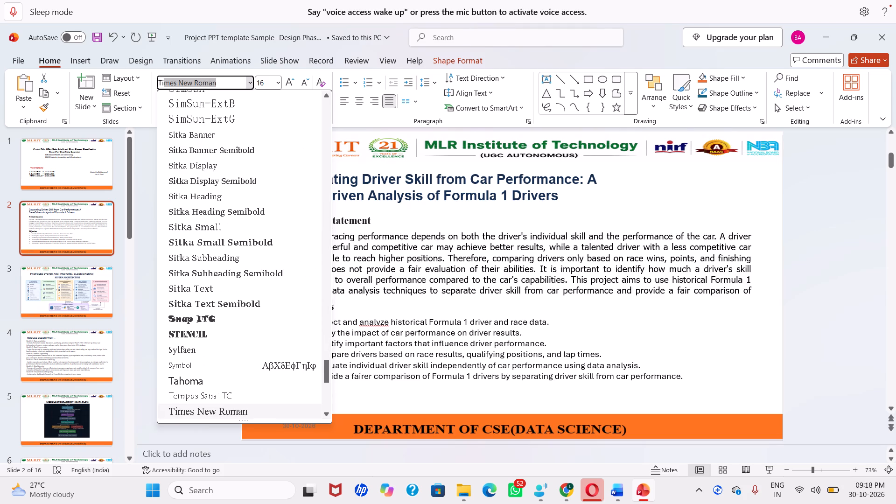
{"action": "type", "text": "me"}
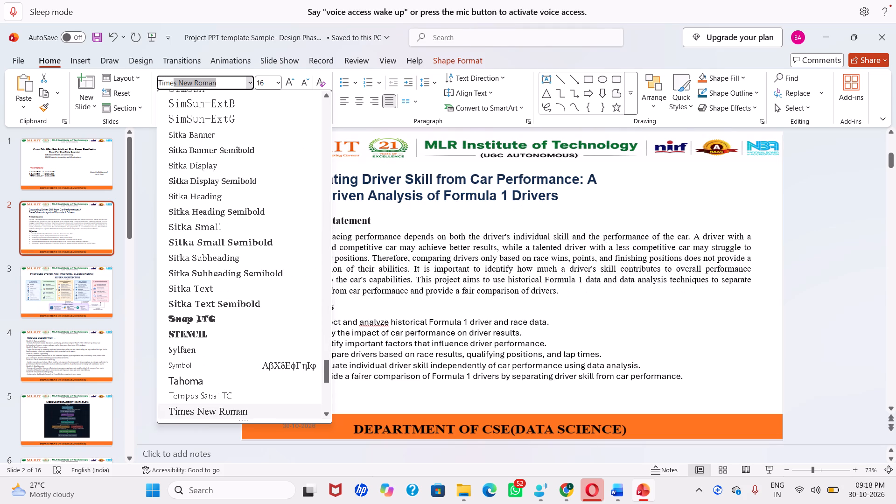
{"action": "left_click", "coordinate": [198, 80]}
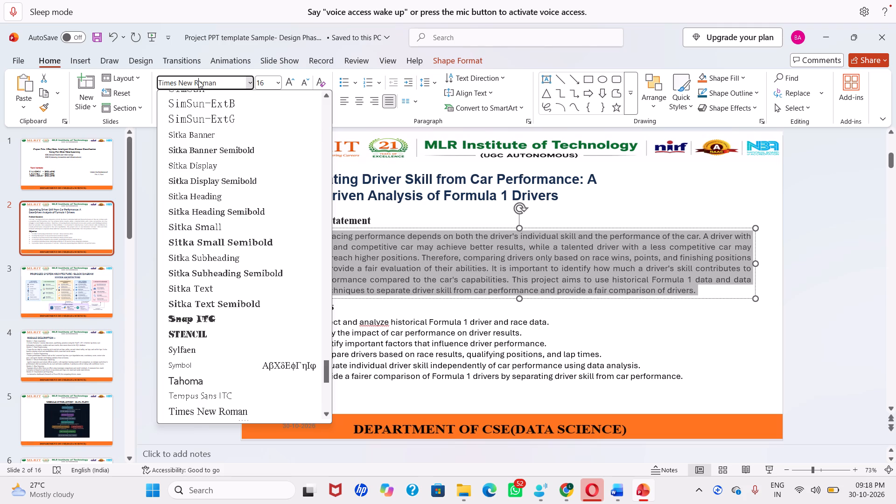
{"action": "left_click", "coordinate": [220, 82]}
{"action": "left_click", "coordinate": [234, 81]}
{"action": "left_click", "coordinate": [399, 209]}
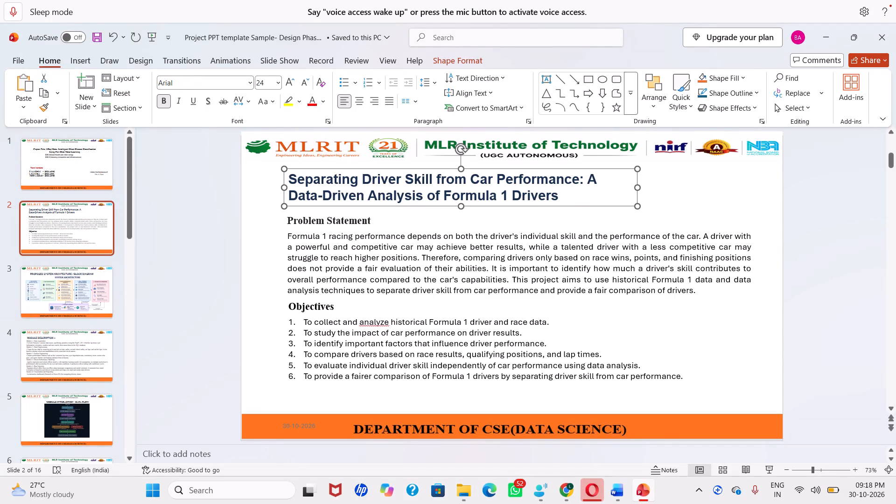
Set the font of the Problem Statement paragraph on slide 2 to Times New Roman.
{"action": "left_click_drag", "start_coordinate": [288, 233], "coordinate": [715, 338]}
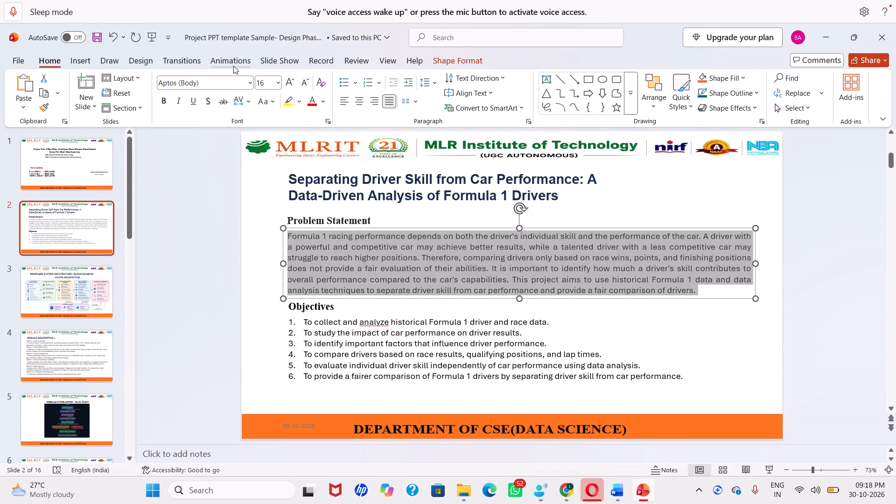
{"action": "left_click", "coordinate": [251, 83]}
{"action": "scroll", "coordinate": [223, 321], "scroll_direction": "down", "scroll_amount": 11}
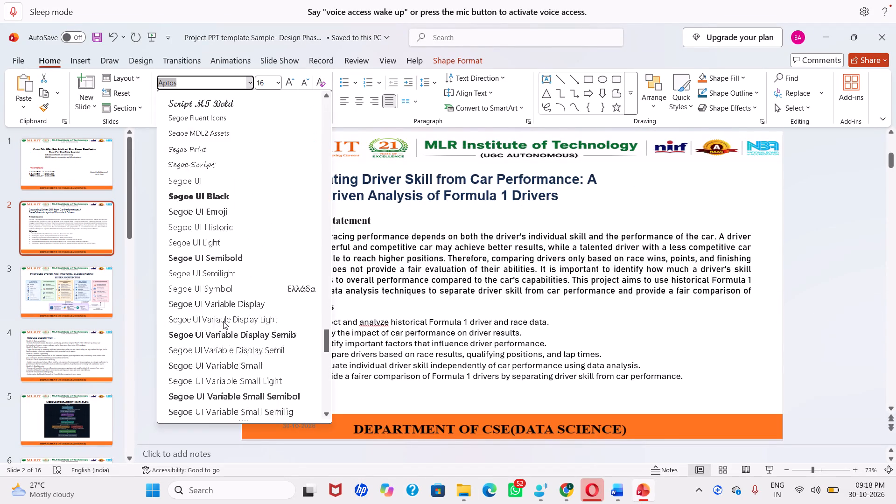
{"action": "scroll", "coordinate": [223, 321], "scroll_direction": "down", "scroll_amount": 6}
{"action": "scroll", "coordinate": [223, 321], "scroll_direction": "up", "scroll_amount": 2}
{"action": "scroll", "coordinate": [223, 321], "scroll_direction": "down", "scroll_amount": 1}
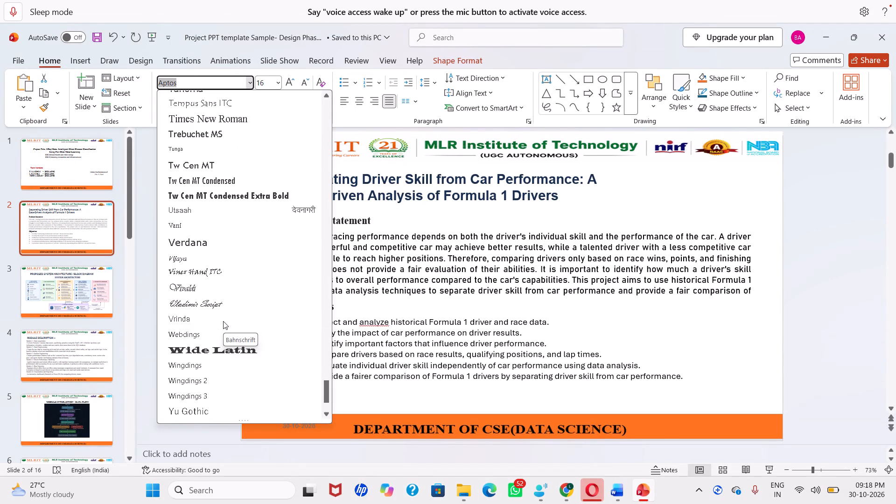
{"action": "scroll", "coordinate": [223, 321], "scroll_direction": "down", "scroll_amount": 1}
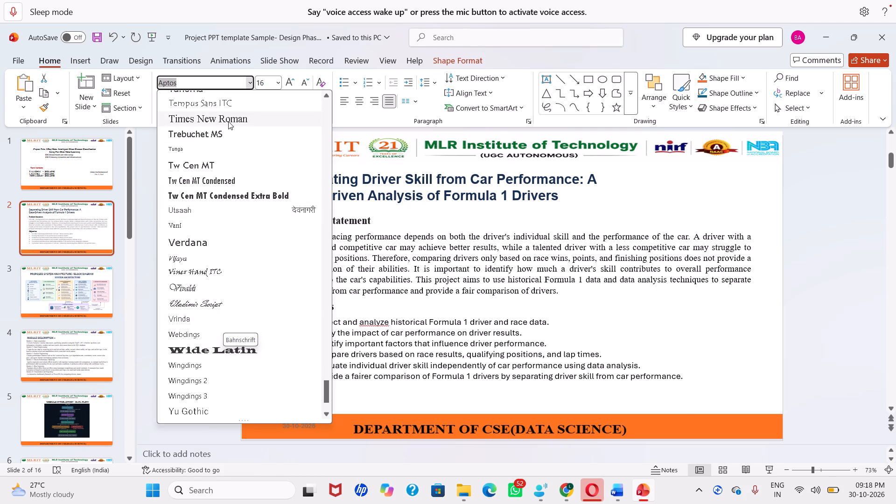
{"action": "left_click", "coordinate": [228, 121]}
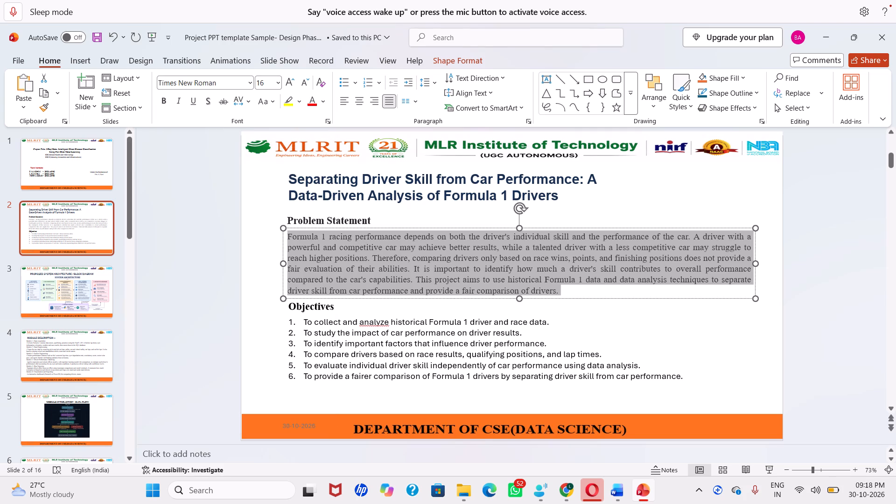
Examine the text formatting on the Module Description slide and the Key Design Decisions & Justification slide.
{"action": "left_click_drag", "start_coordinate": [268, 327], "coordinate": [353, 364]}
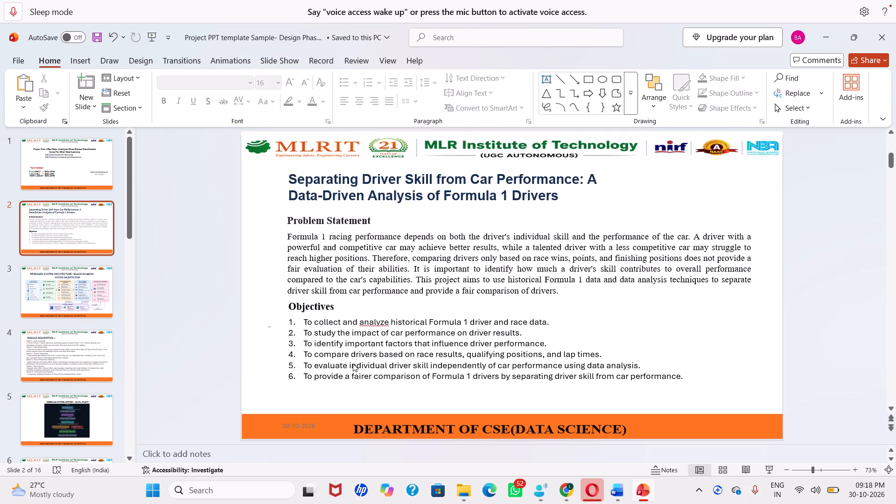
{"action": "left_click_drag", "start_coordinate": [353, 364], "coordinate": [378, 384]}
{"action": "left_click", "coordinate": [55, 356]}
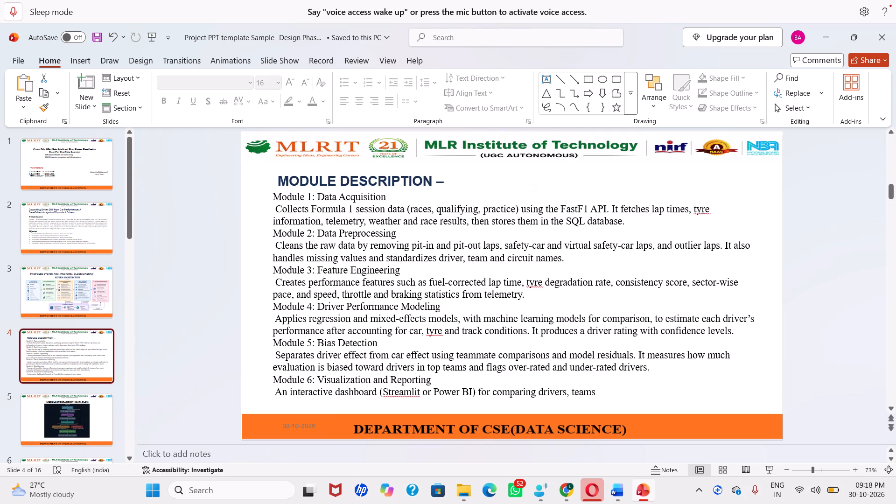
{"action": "scroll", "coordinate": [90, 414], "scroll_direction": "down", "scroll_amount": 1}
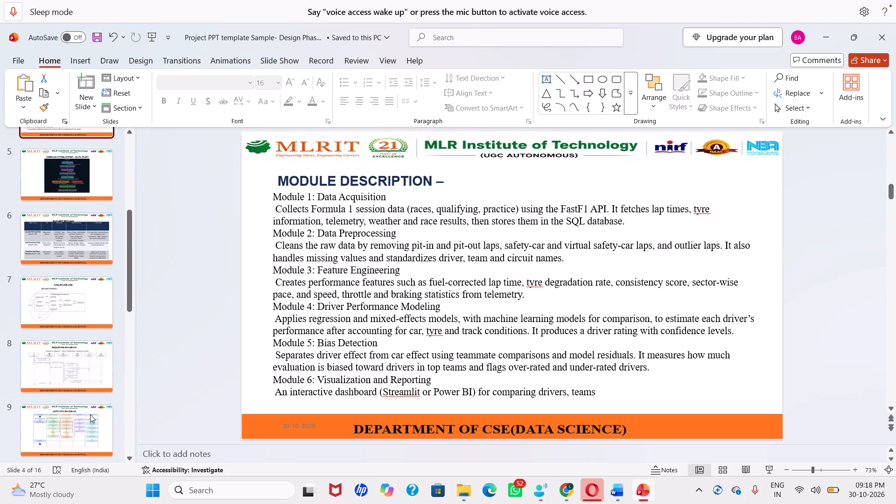
{"action": "scroll", "coordinate": [86, 417], "scroll_direction": "down", "scroll_amount": 1}
{"action": "left_click", "coordinate": [76, 437]}
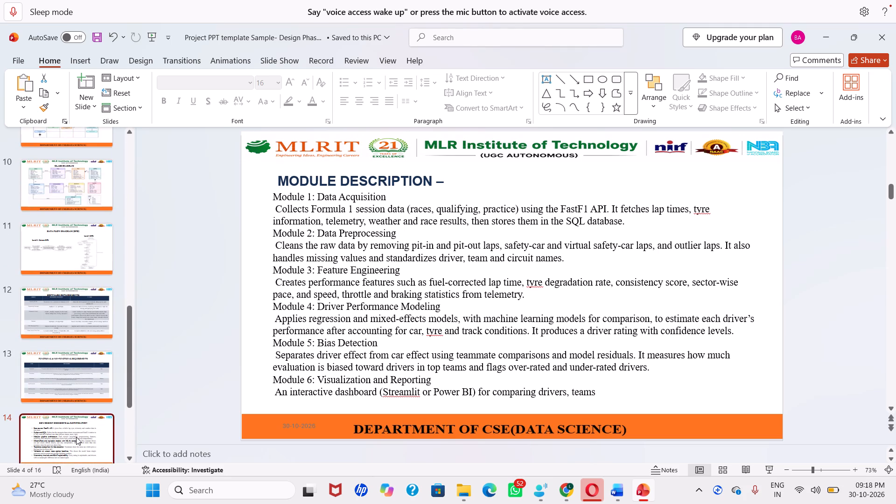
{"action": "left_click_drag", "start_coordinate": [336, 232], "coordinate": [546, 378]}
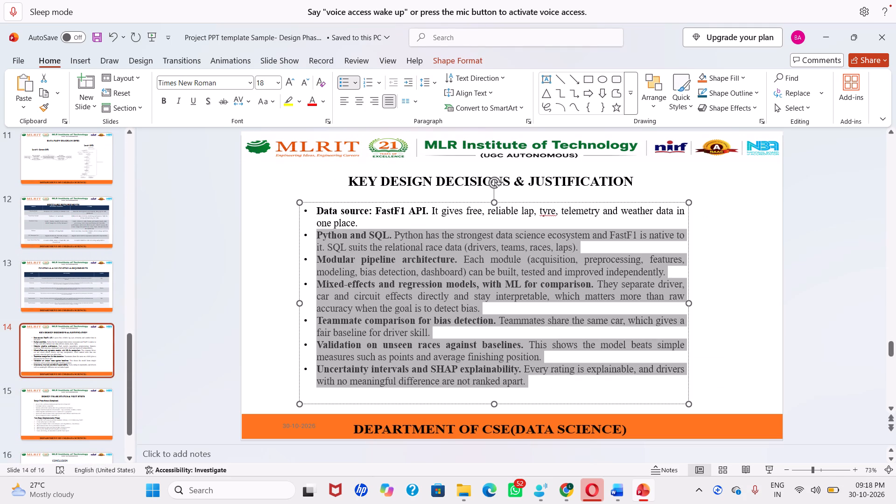
{"action": "left_click", "coordinate": [382, 223]}
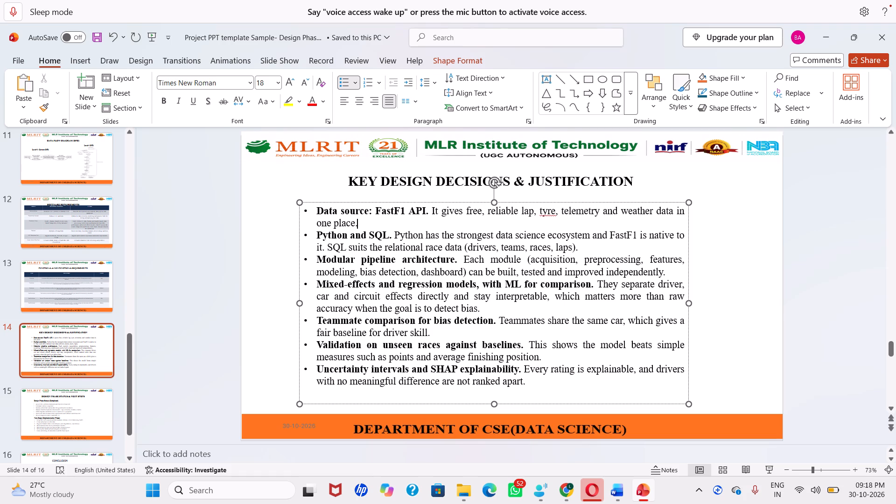
{"action": "left_click_drag", "start_coordinate": [428, 212], "coordinate": [464, 231]}
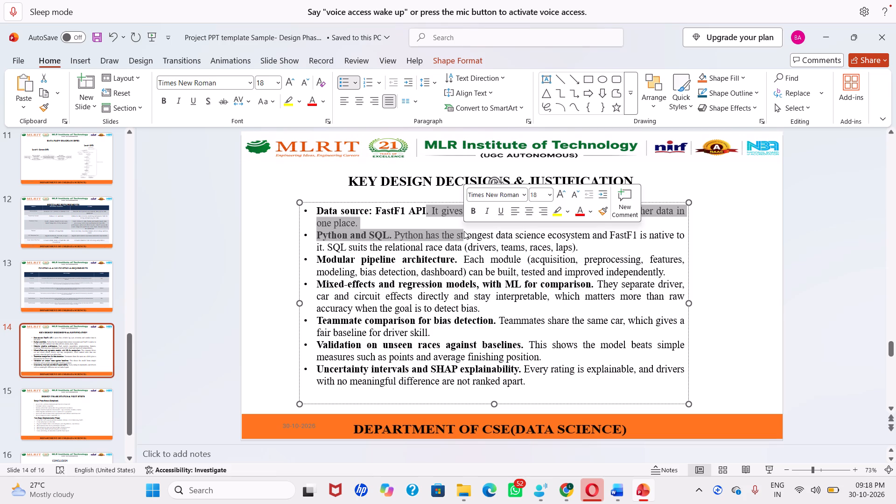
{"action": "scroll", "coordinate": [2, 256], "scroll_direction": "up", "scroll_amount": 8}
Set the font of the six numbered objectives on slide 2 to Times New Roman.
{"action": "left_click", "coordinate": [75, 211]}
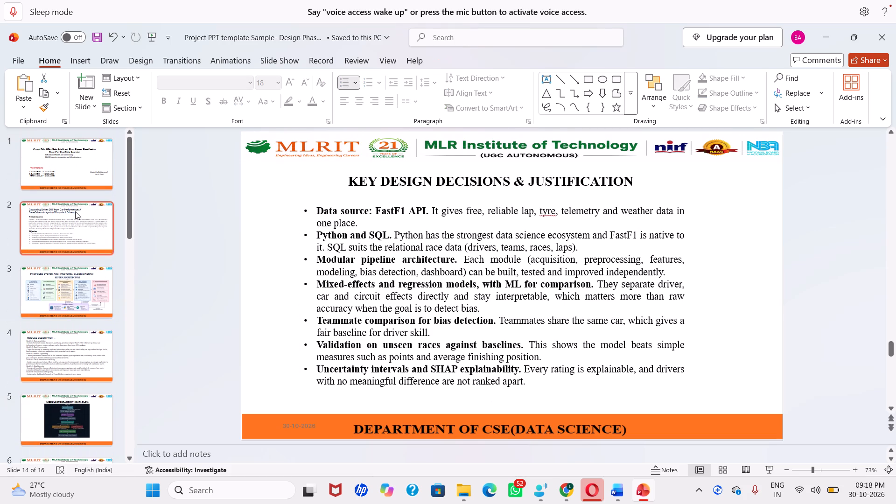
{"action": "left_click_drag", "start_coordinate": [291, 304], "coordinate": [355, 309]}
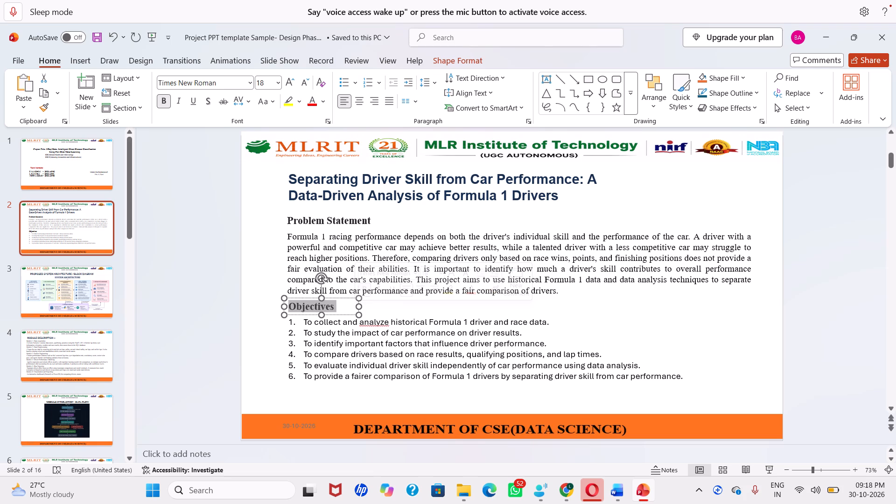
{"action": "left_click", "coordinate": [283, 275]}
{"action": "left_click_drag", "start_coordinate": [301, 320], "coordinate": [698, 376]}
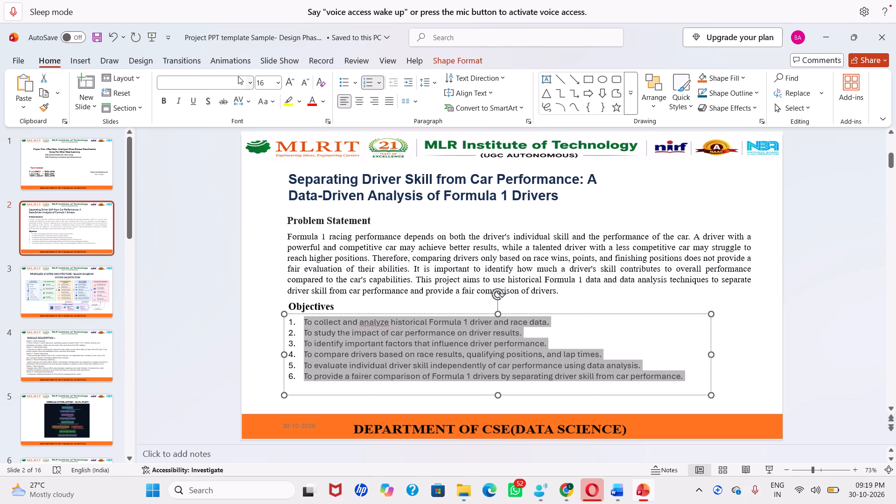
{"action": "left_click", "coordinate": [250, 81]}
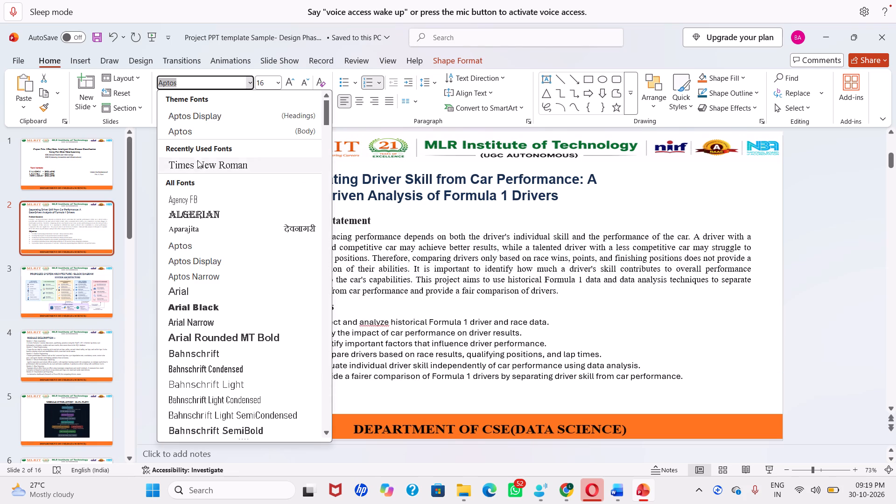
{"action": "left_click", "coordinate": [198, 162]}
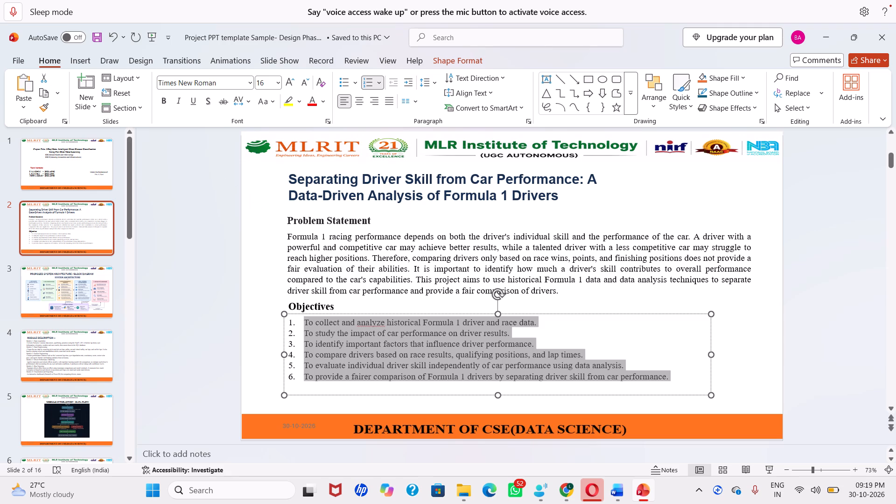
Set the font of slide 2's title, Separating Driver Skill from Car Performance, to Times New Roman.
{"action": "left_click_drag", "start_coordinate": [289, 176], "coordinate": [551, 388]}
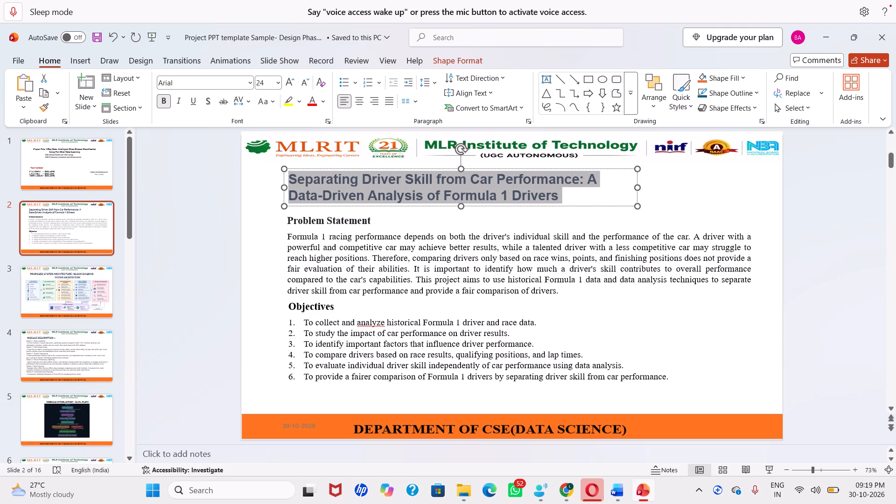
{"action": "left_click", "coordinate": [248, 83]}
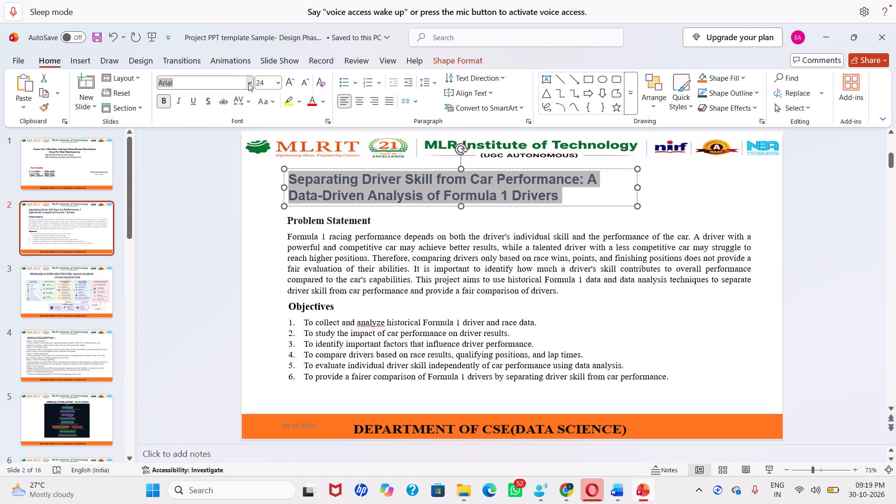
{"action": "left_click", "coordinate": [209, 160]}
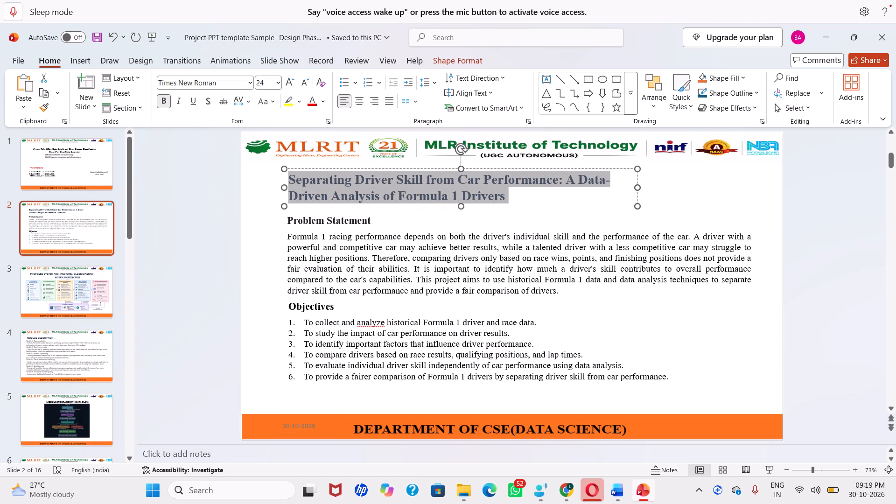
Check the font and size of slide 2's Problem Statement paragraph, Objectives heading and numbered objectives.
{"action": "left_click", "coordinate": [288, 234]}
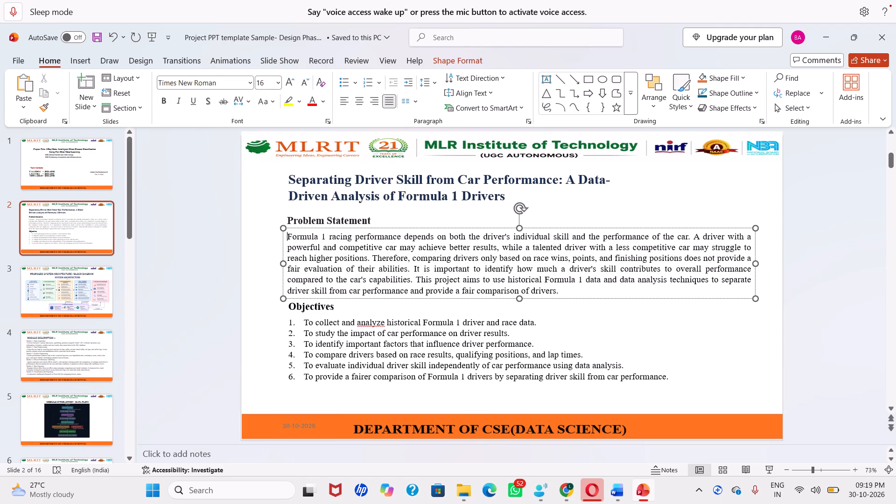
{"action": "left_click_drag", "start_coordinate": [288, 234], "coordinate": [658, 344]}
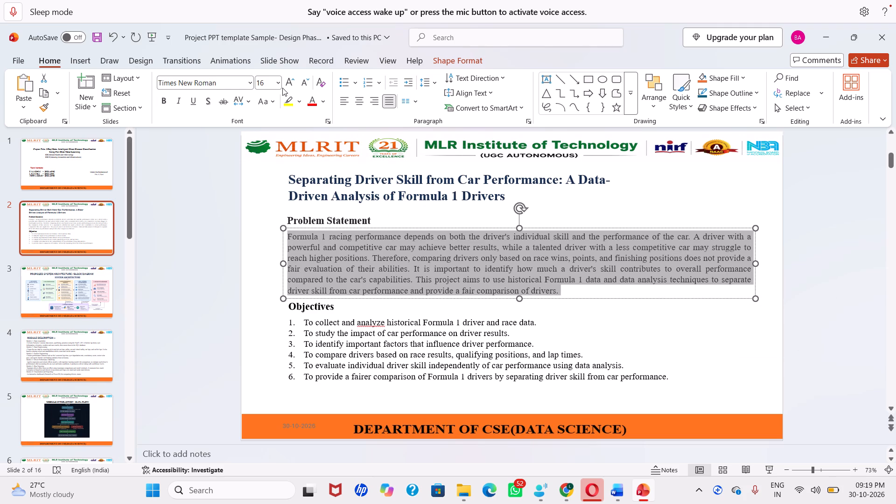
{"action": "left_click", "coordinate": [216, 221]}
{"action": "left_click_drag", "start_coordinate": [291, 305], "coordinate": [349, 315]}
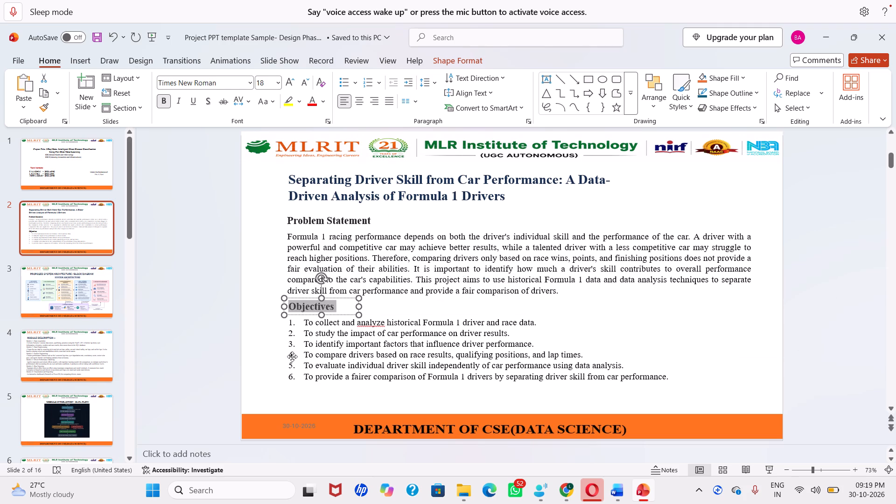
{"action": "left_click_drag", "start_coordinate": [301, 322], "coordinate": [675, 462]}
{"action": "left_click", "coordinate": [196, 262]}
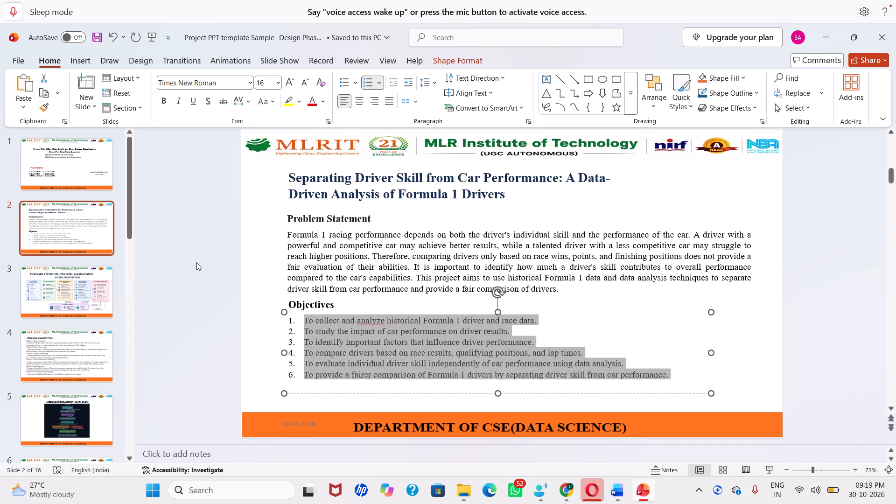
Copy the System Architecture diagram picture from slide 3.
{"action": "left_click", "coordinate": [84, 298]}
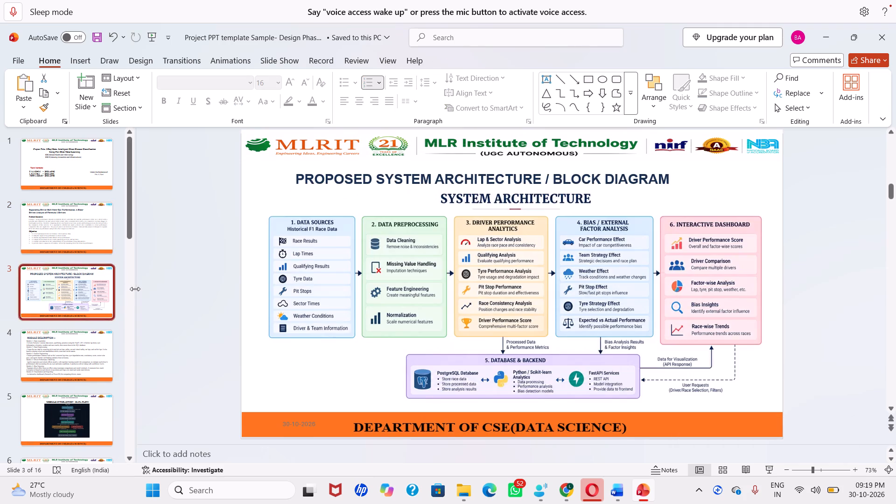
{"action": "left_click", "coordinate": [417, 257]}
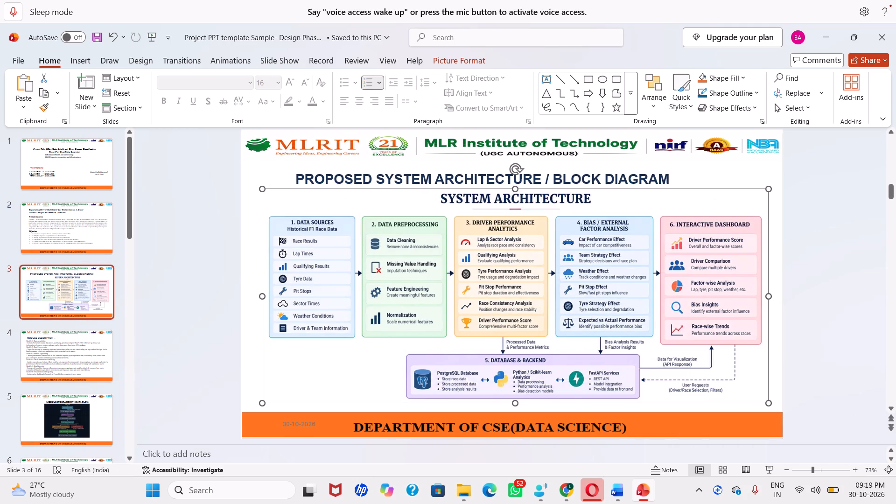
{"action": "left_click", "coordinate": [513, 166]}
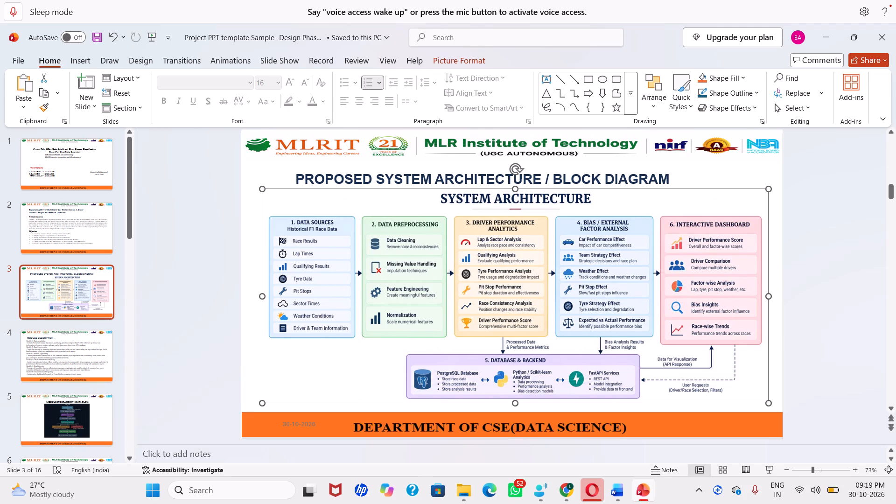
{"action": "right_click", "coordinate": [514, 168]}
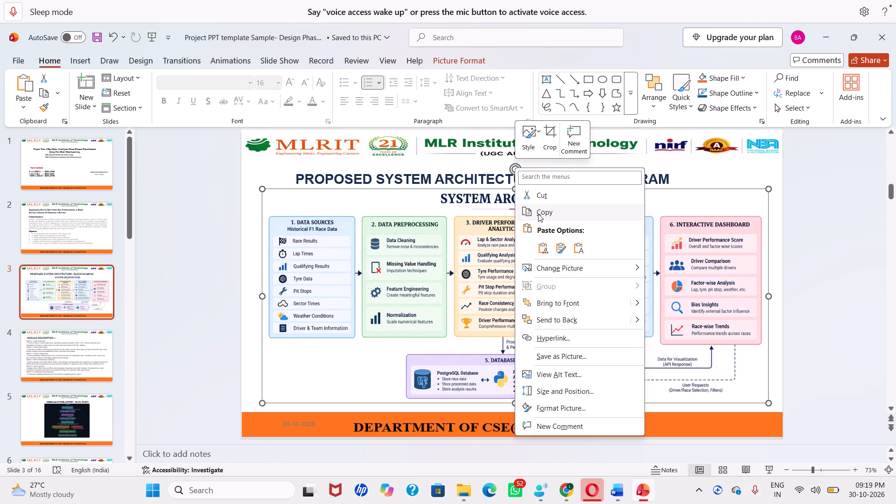
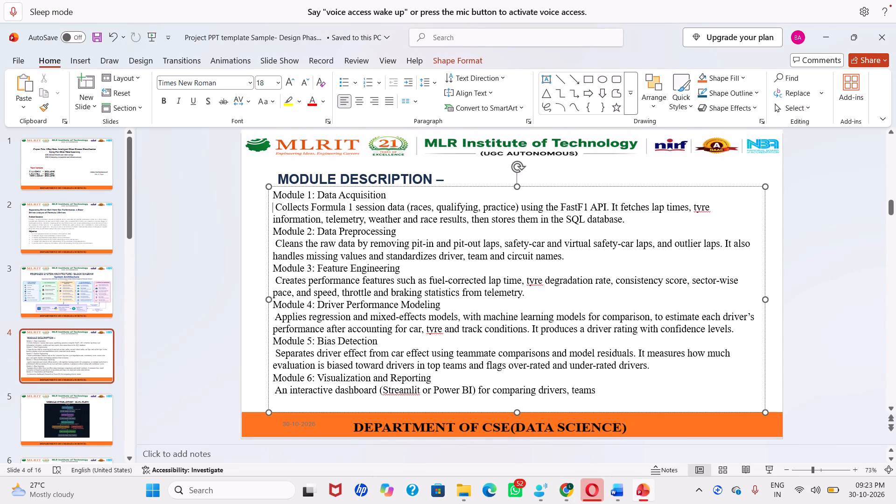
{"action": "left_click_drag", "start_coordinate": [273, 195], "coordinate": [665, 445]}
{"action": "key", "text": "BackSpace"}
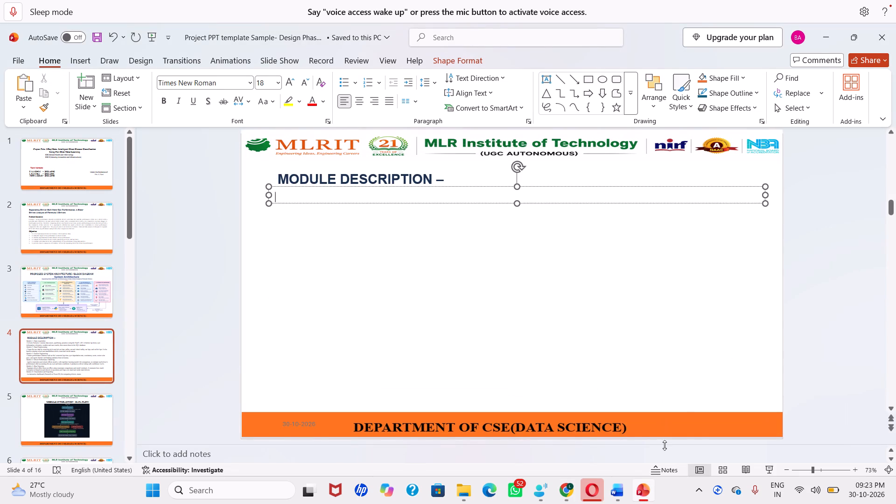
{"action": "key", "text": "ctrl+v"}
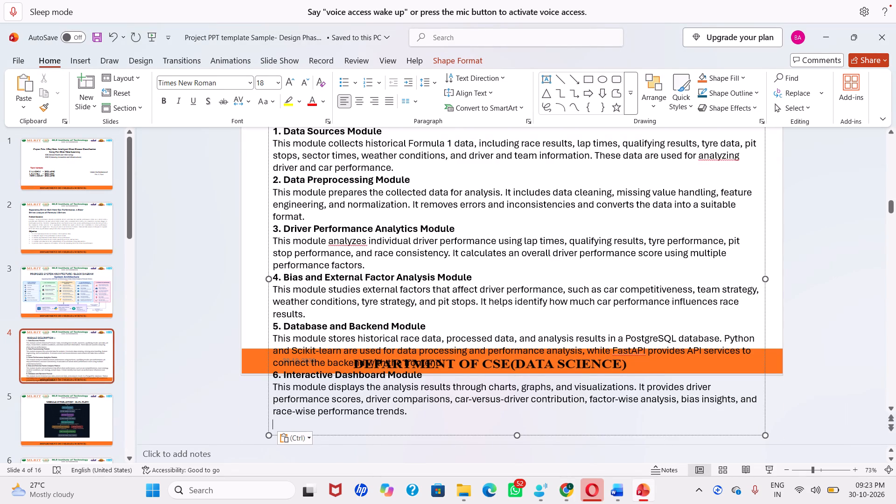
Format all of the pasted module description text on slide 4 as Times New Roman, size 16.
{"action": "scroll", "coordinate": [690, 396], "scroll_direction": "up", "scroll_amount": 1}
{"action": "scroll", "coordinate": [690, 396], "scroll_direction": "down", "scroll_amount": 1}
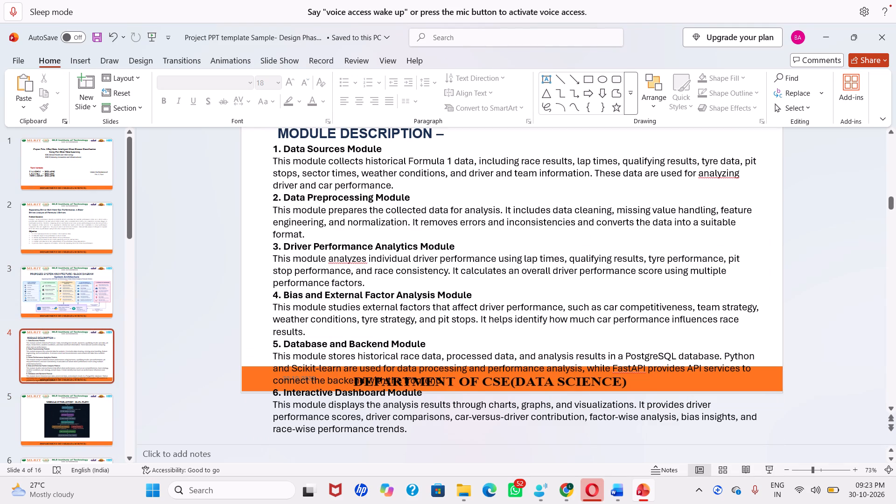
{"action": "left_click_drag", "start_coordinate": [274, 148], "coordinate": [686, 443]}
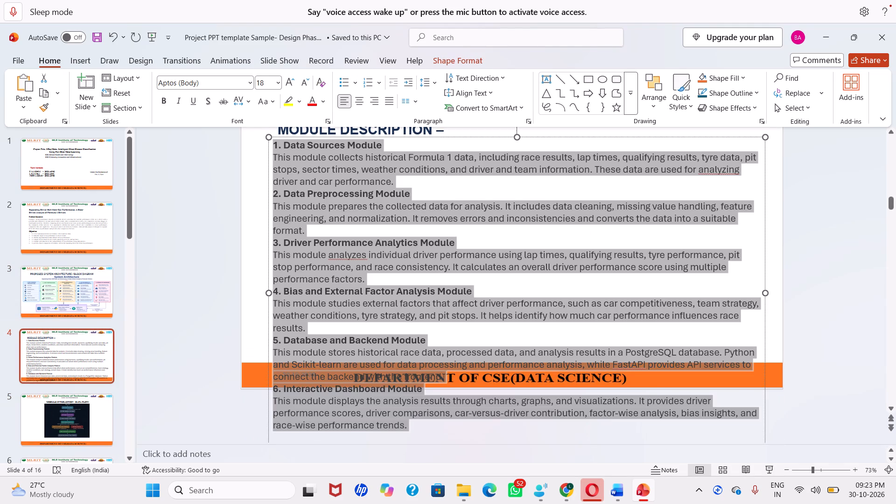
{"action": "left_click_drag", "start_coordinate": [686, 443], "coordinate": [710, 478]}
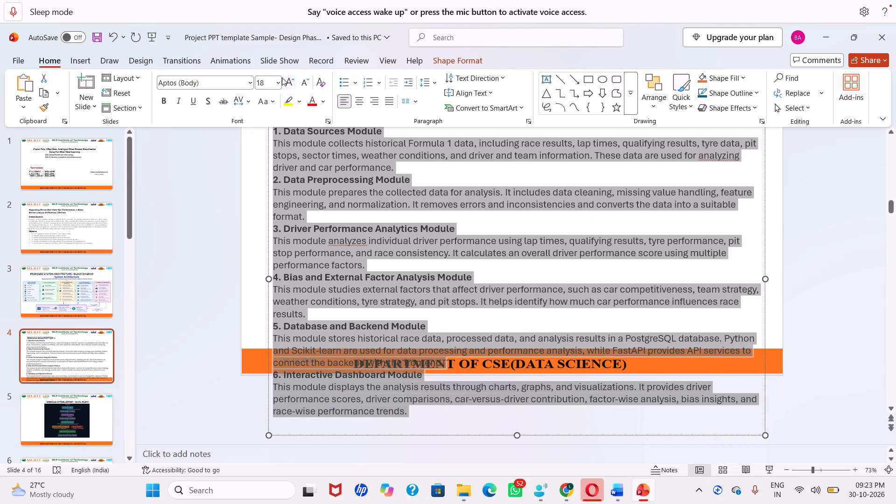
{"action": "left_click", "coordinate": [249, 78]}
{"action": "left_click", "coordinate": [214, 164]}
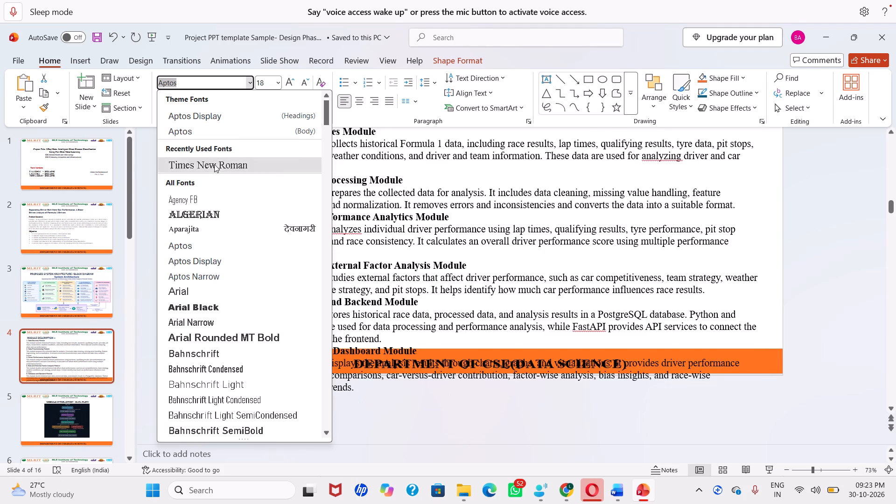
{"action": "left_click", "coordinate": [277, 85]}
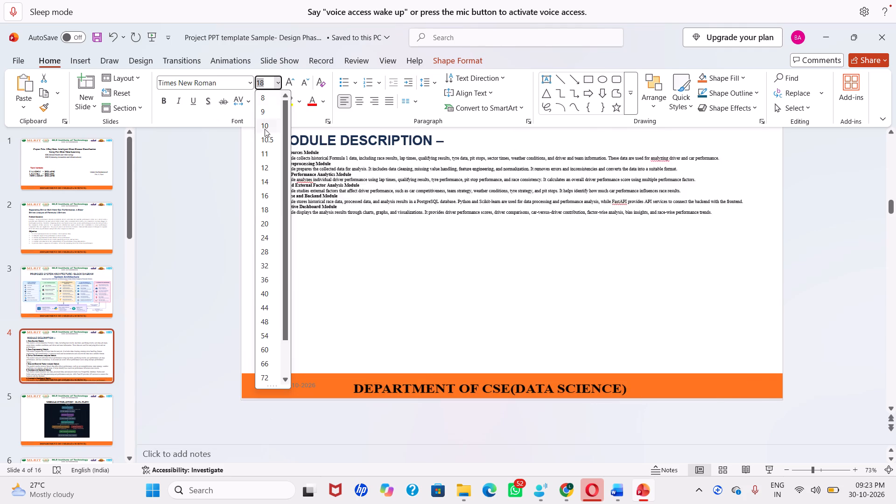
{"action": "left_click", "coordinate": [262, 195]}
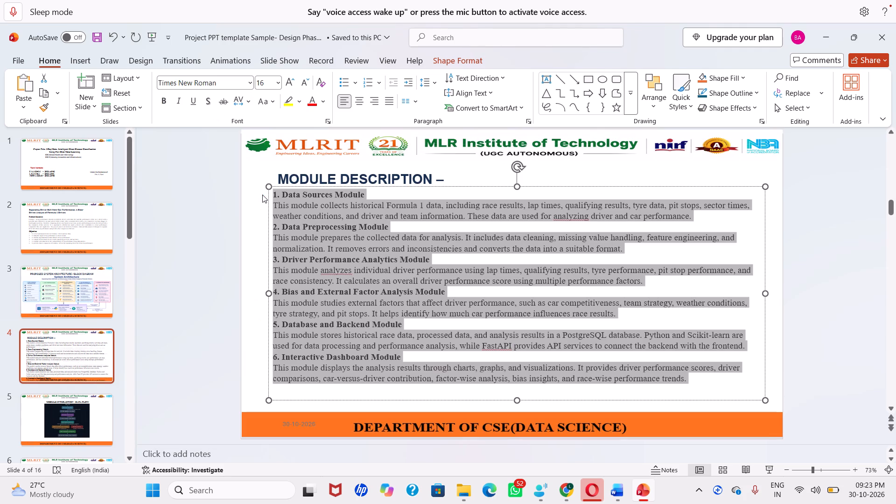
{"action": "left_click", "coordinate": [278, 88]}
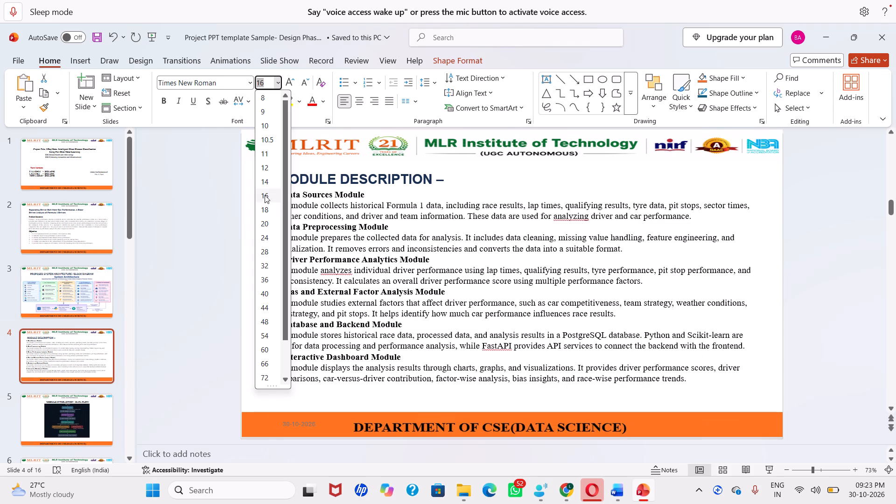
{"action": "left_click", "coordinate": [265, 195]}
{"action": "left_click", "coordinate": [410, 302]}
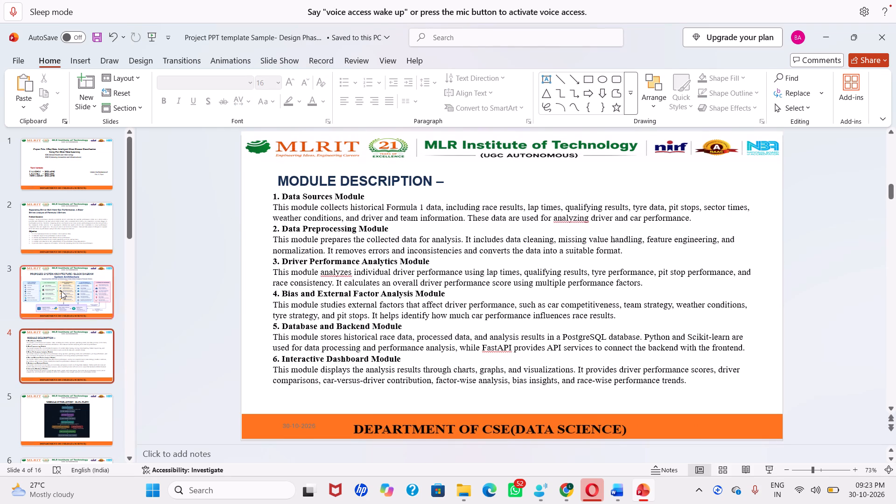
Check the body text font and size on slide 2 and on the Key Design Decisions & Justification slide.
{"action": "left_click", "coordinate": [66, 229]}
{"action": "scroll", "coordinate": [252, 267], "scroll_direction": "right", "scroll_amount": 1}
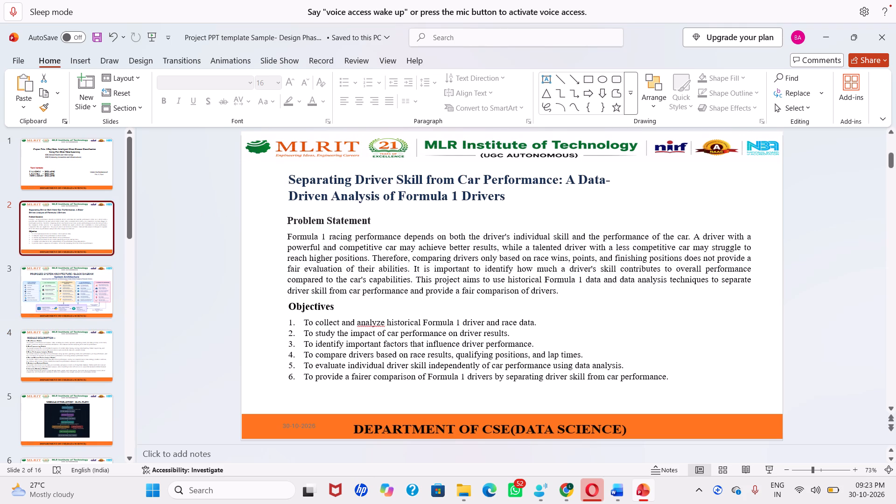
{"action": "left_click_drag", "start_coordinate": [306, 242], "coordinate": [508, 448]}
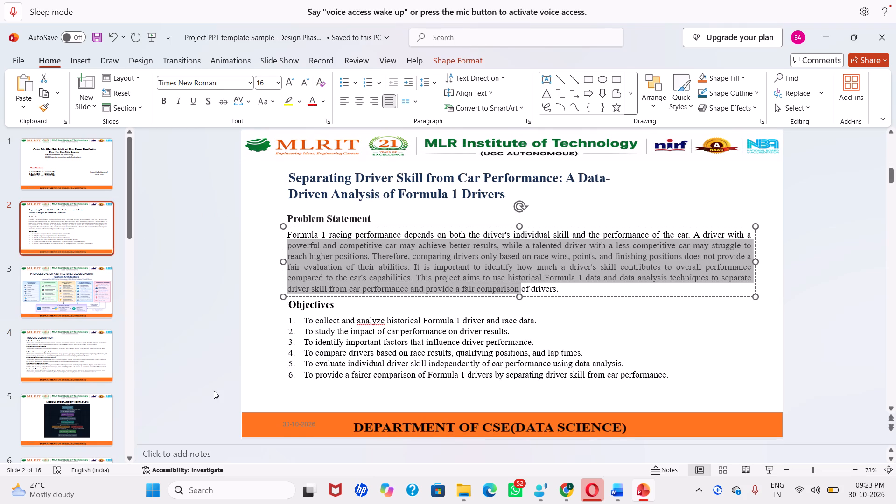
{"action": "left_click", "coordinate": [214, 391]}
{"action": "left_click", "coordinate": [62, 355]}
{"action": "scroll", "coordinate": [62, 355], "scroll_direction": "down", "scroll_amount": 1}
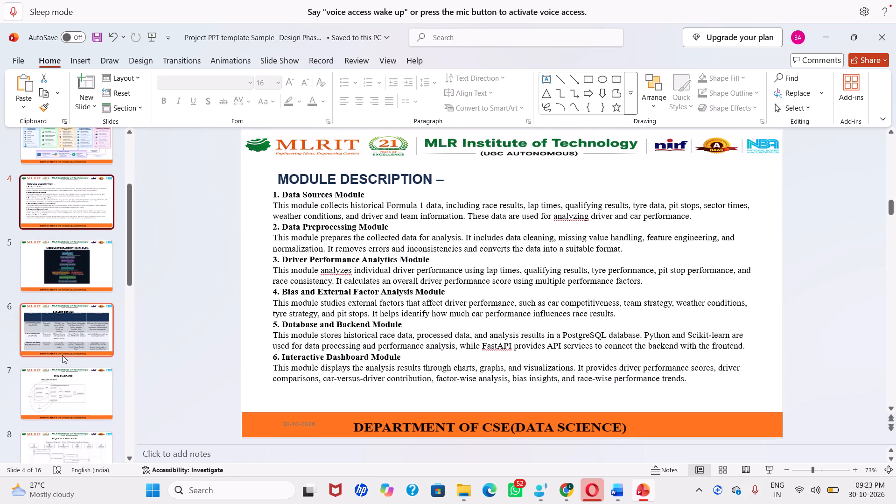
{"action": "scroll", "coordinate": [62, 355], "scroll_direction": "down", "scroll_amount": 2}
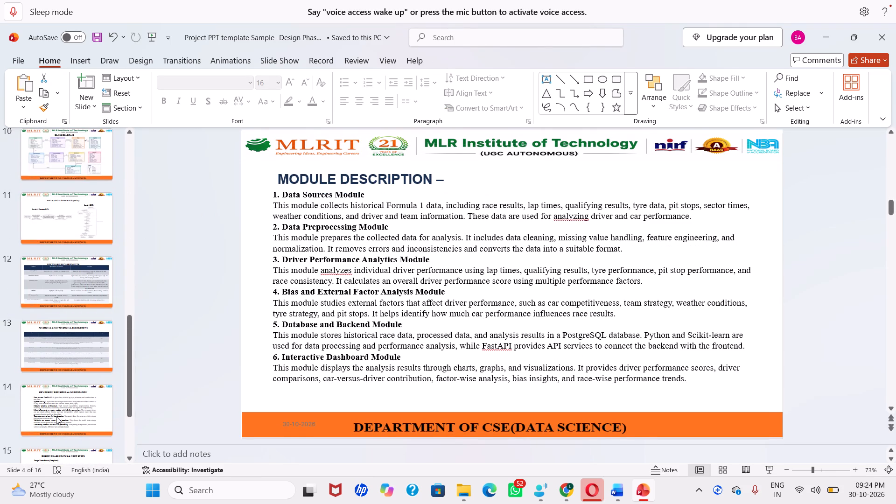
{"action": "left_click", "coordinate": [56, 416]}
{"action": "left_click_drag", "start_coordinate": [323, 213], "coordinate": [521, 357]}
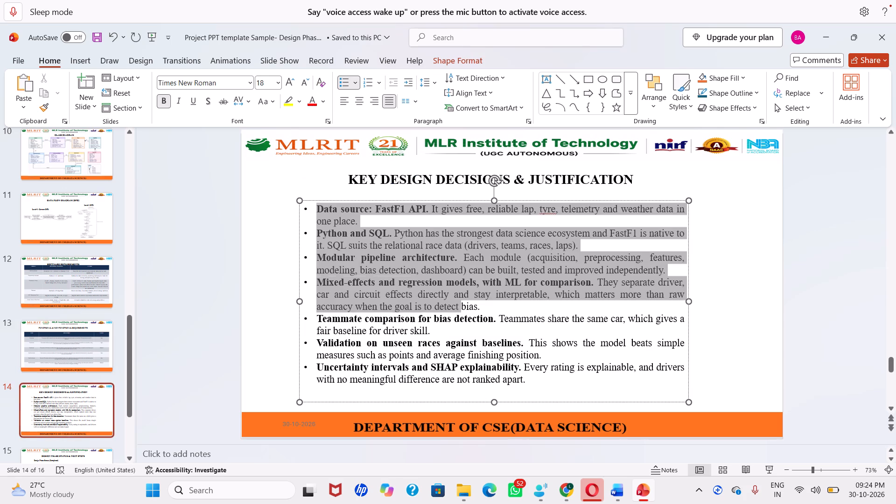
{"action": "left_click_drag", "start_coordinate": [521, 357], "coordinate": [584, 404]}
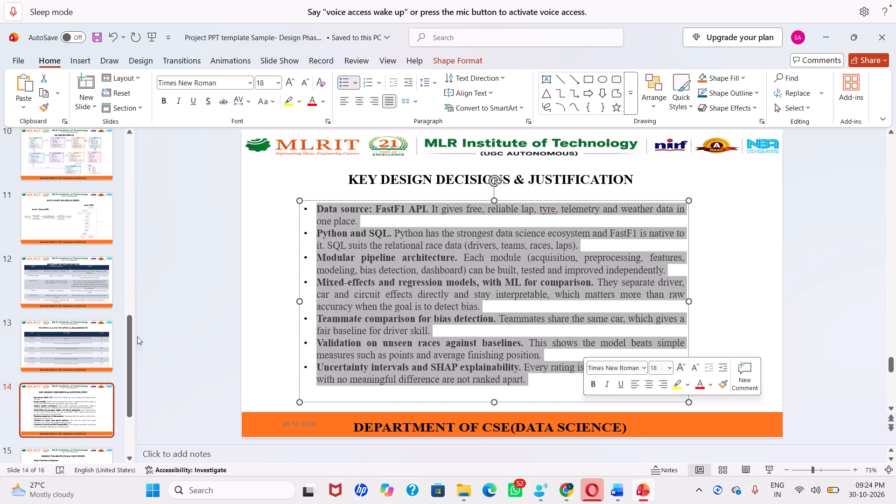
Look back through the Class Diagram and Use Case Diagram slides, ending on the Module Description slide.
{"action": "left_click", "coordinate": [75, 179]}
{"action": "scroll", "coordinate": [75, 179], "scroll_direction": "up", "scroll_amount": 1}
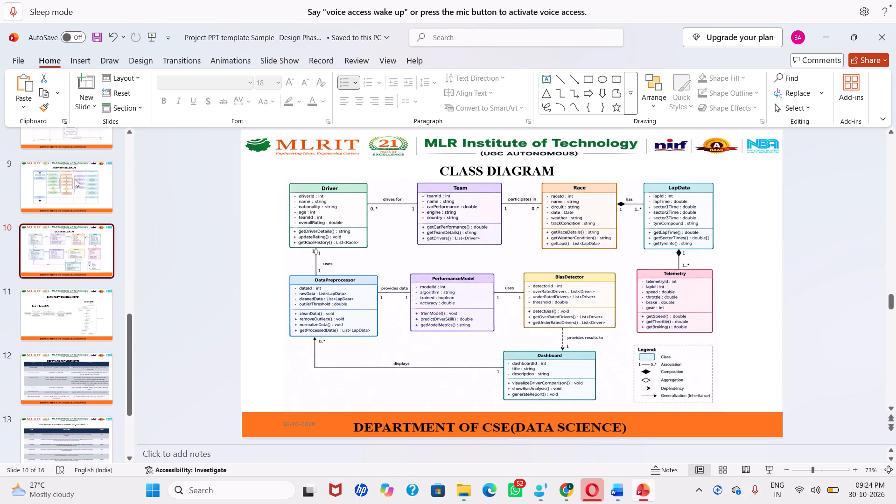
{"action": "scroll", "coordinate": [75, 179], "scroll_direction": "up", "scroll_amount": 1}
{"action": "left_click", "coordinate": [75, 179]}
{"action": "scroll", "coordinate": [75, 179], "scroll_direction": "up", "scroll_amount": 1}
{"action": "left_click", "coordinate": [75, 179]}
{"action": "scroll", "coordinate": [75, 179], "scroll_direction": "up", "scroll_amount": 1}
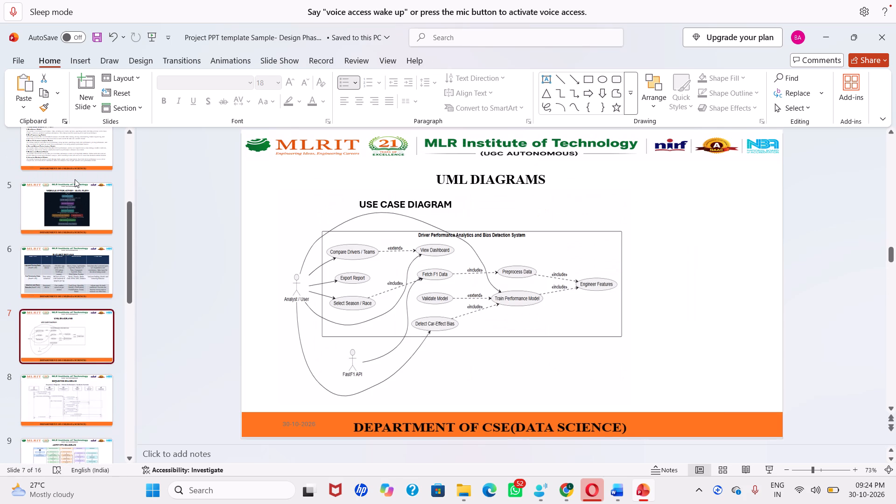
{"action": "left_click", "coordinate": [64, 150]}
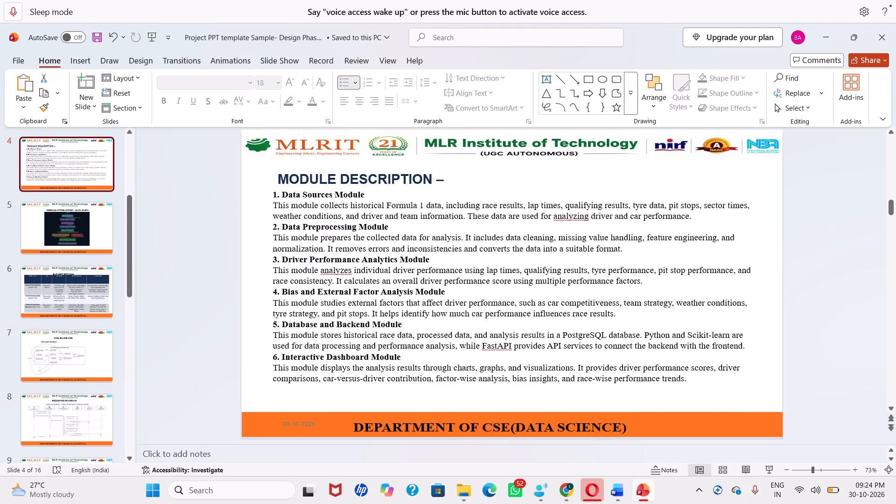
Set the font size of all six module descriptions on slide 4 to 18.
{"action": "left_click_drag", "start_coordinate": [273, 195], "coordinate": [681, 383]}
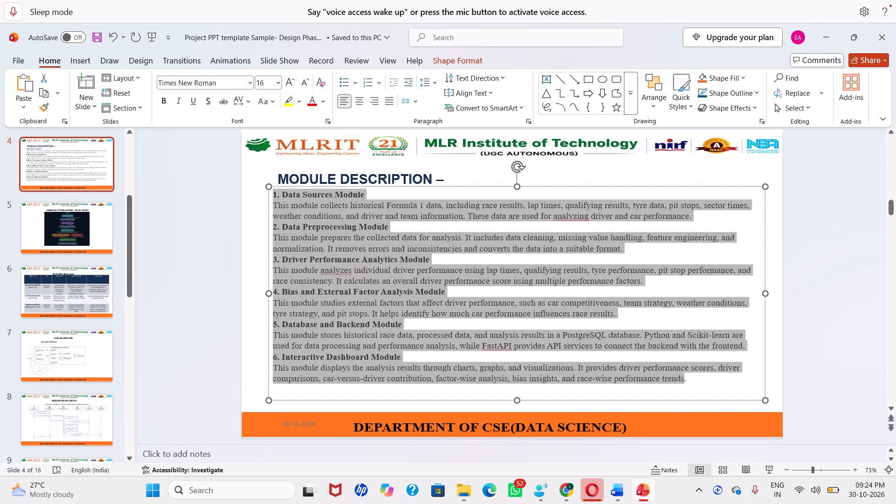
{"action": "left_click_drag", "start_coordinate": [681, 383], "coordinate": [710, 384]}
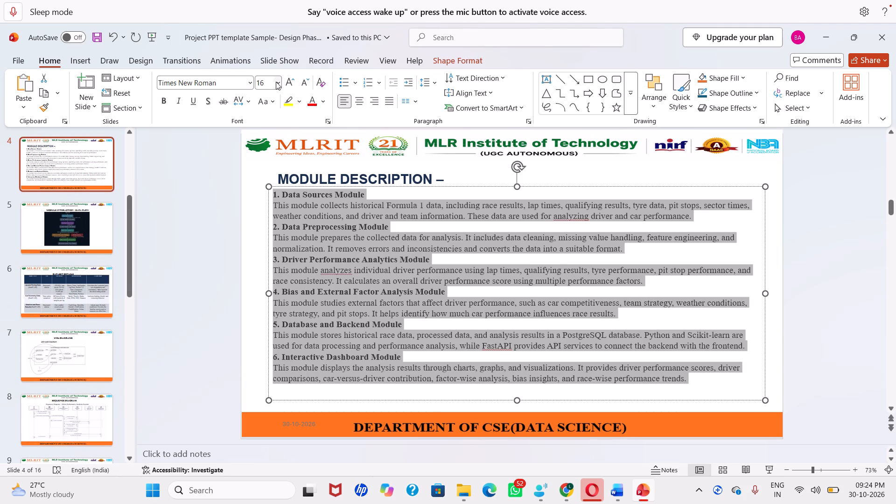
{"action": "left_click", "coordinate": [278, 83]}
{"action": "left_click", "coordinate": [266, 208]}
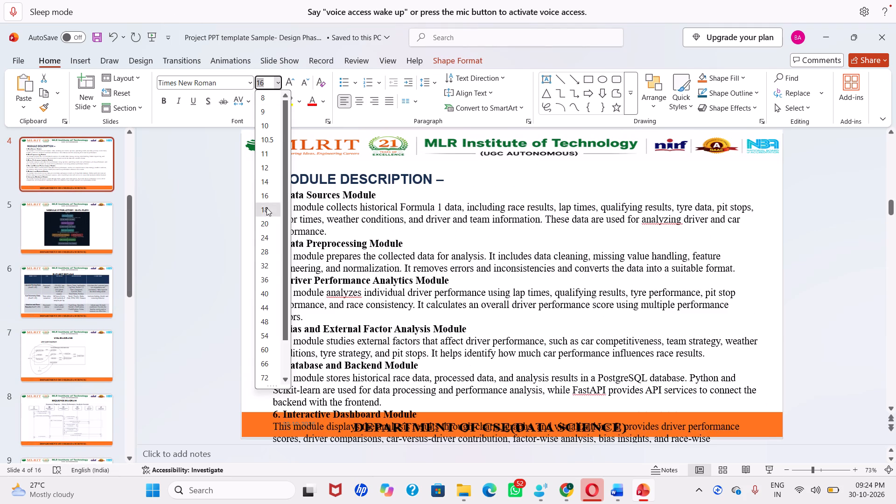
{"action": "left_click", "coordinate": [232, 279]}
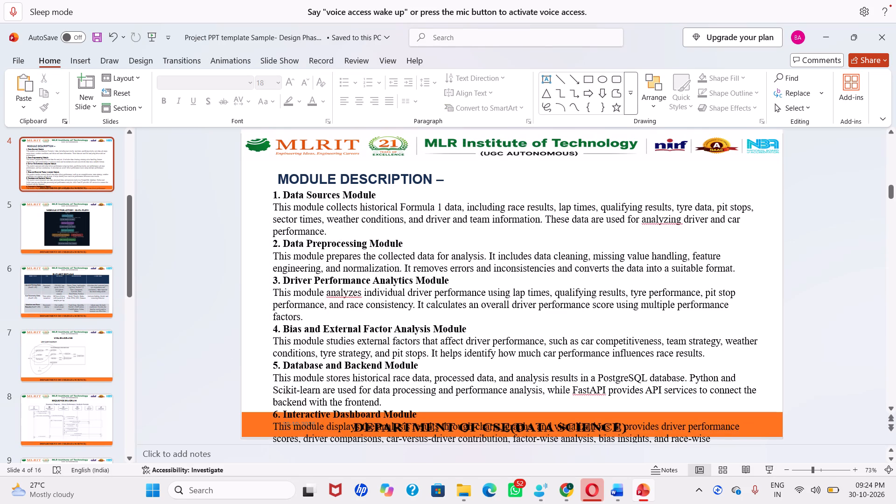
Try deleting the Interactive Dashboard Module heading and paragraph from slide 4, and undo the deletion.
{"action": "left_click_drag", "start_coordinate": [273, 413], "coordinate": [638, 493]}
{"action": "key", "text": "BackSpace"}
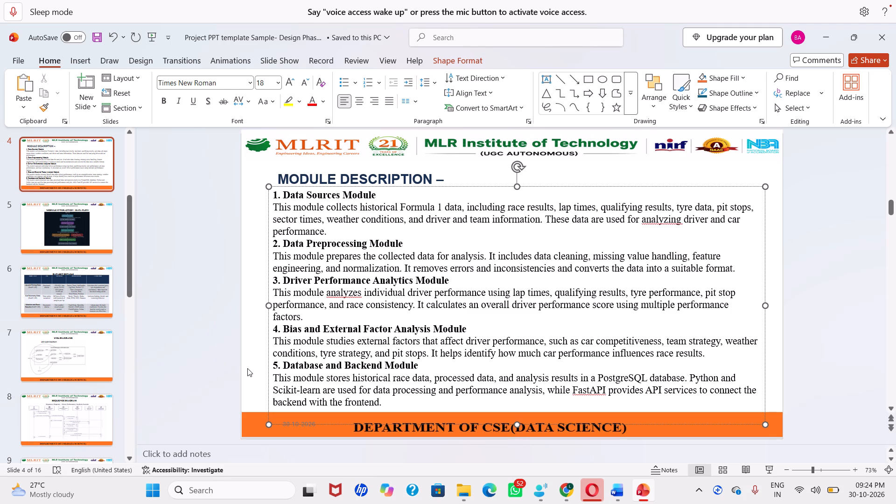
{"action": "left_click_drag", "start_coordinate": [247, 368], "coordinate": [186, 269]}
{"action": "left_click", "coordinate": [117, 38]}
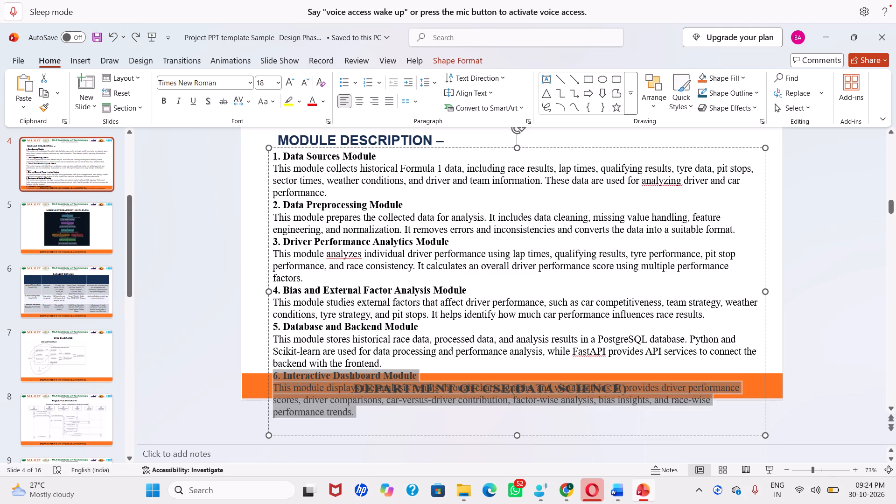
Widen the module description text box on both sides, bringing it close to the slide's side edges.
{"action": "left_click_drag", "start_coordinate": [516, 434], "coordinate": [507, 384]}
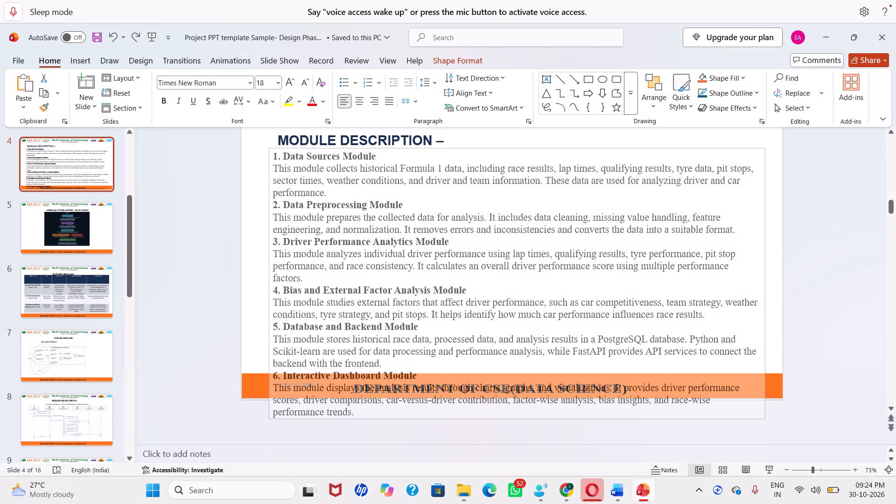
{"action": "left_click_drag", "start_coordinate": [507, 384], "coordinate": [507, 375]}
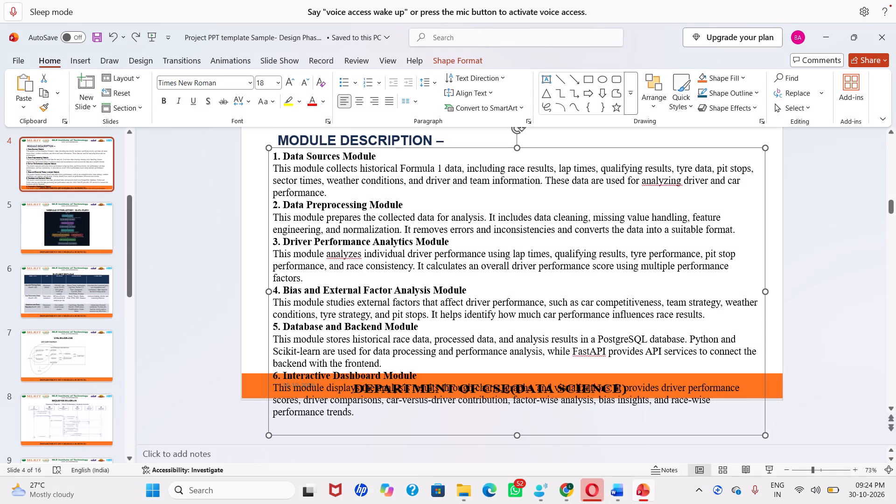
{"action": "left_click_drag", "start_coordinate": [269, 291], "coordinate": [253, 283]}
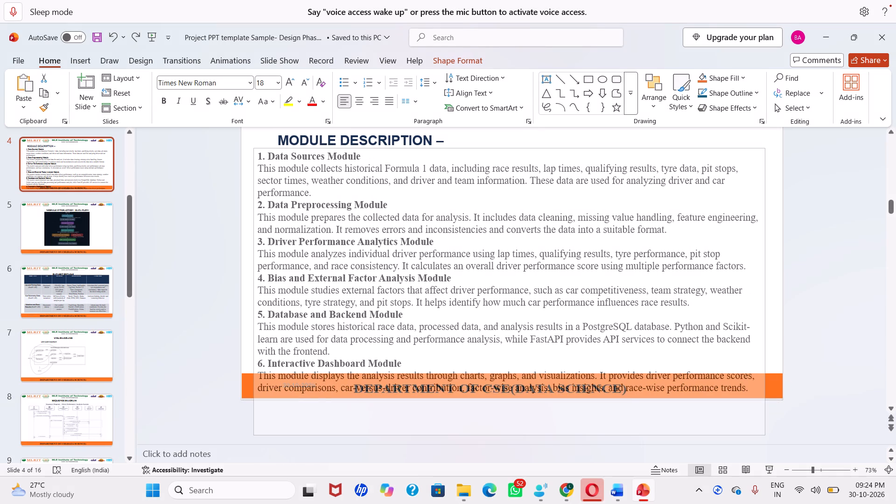
{"action": "left_click_drag", "start_coordinate": [253, 283], "coordinate": [257, 283]}
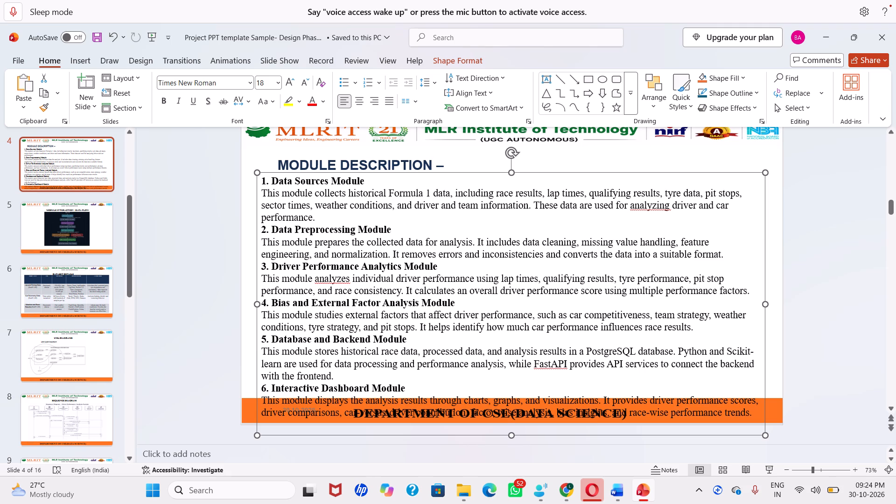
{"action": "left_click_drag", "start_coordinate": [766, 307], "coordinate": [781, 309]}
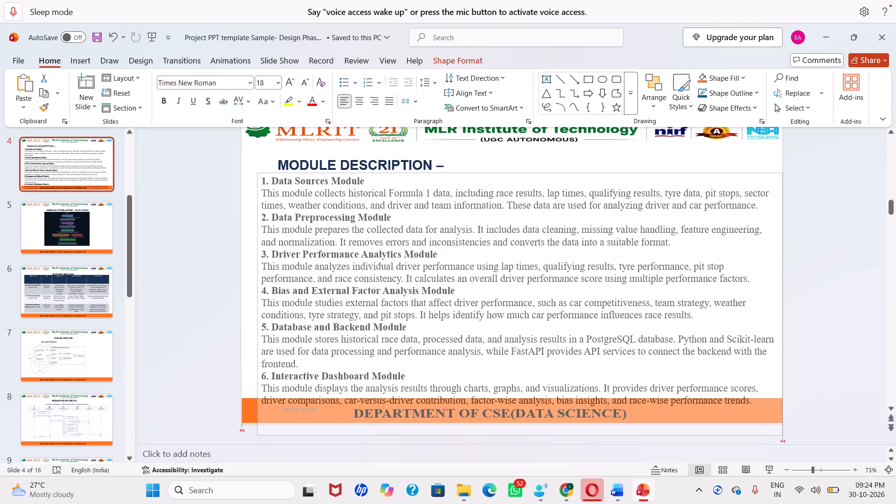
{"action": "left_click_drag", "start_coordinate": [781, 309], "coordinate": [787, 308]}
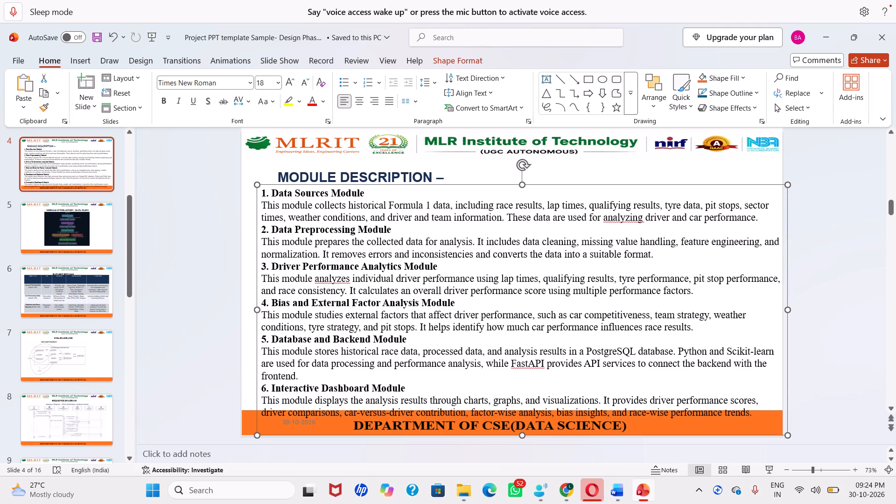
Change the font of the MODULE DESCRIPTION heading on slide 4 to Times New Roman.
{"action": "triple_click", "coordinate": [287, 175]}
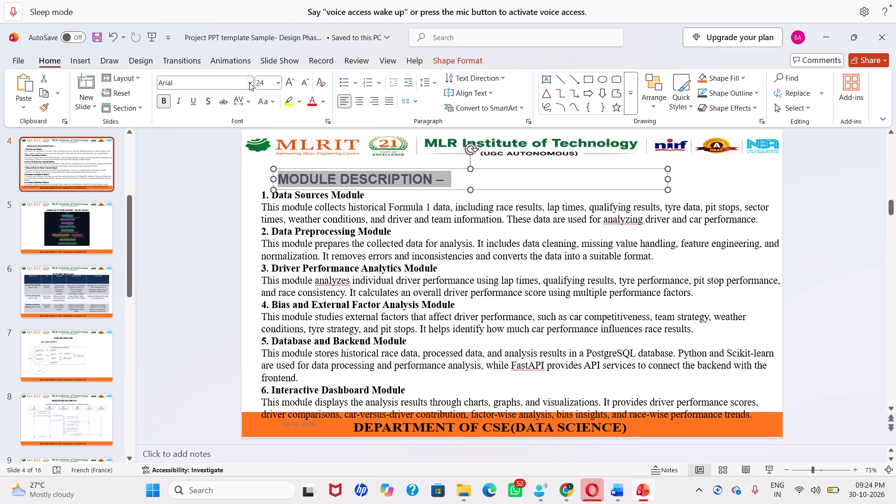
{"action": "left_click", "coordinate": [249, 83]}
{"action": "left_click", "coordinate": [220, 168]}
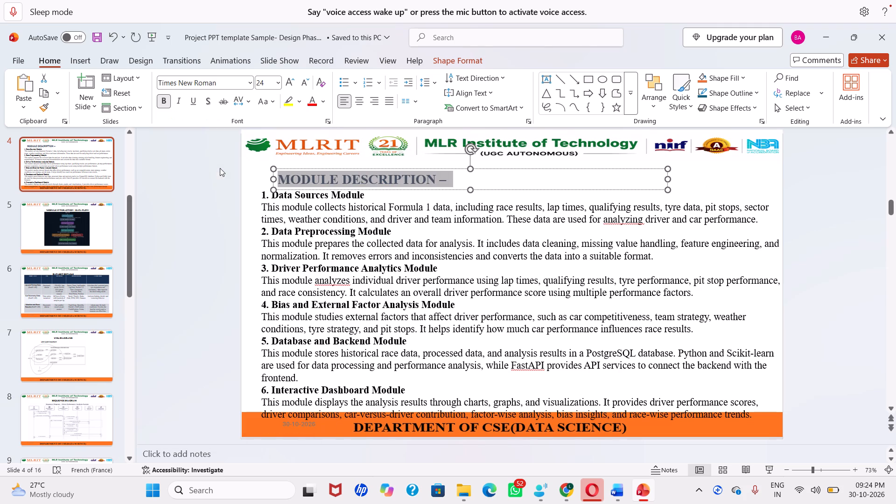
{"action": "left_click", "coordinate": [278, 80]}
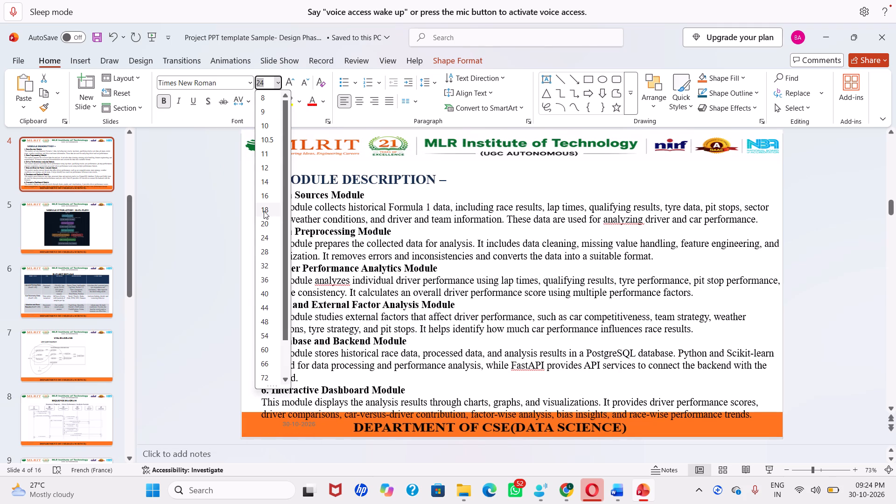
{"action": "left_click", "coordinate": [264, 211]}
{"action": "left_click", "coordinate": [261, 175]}
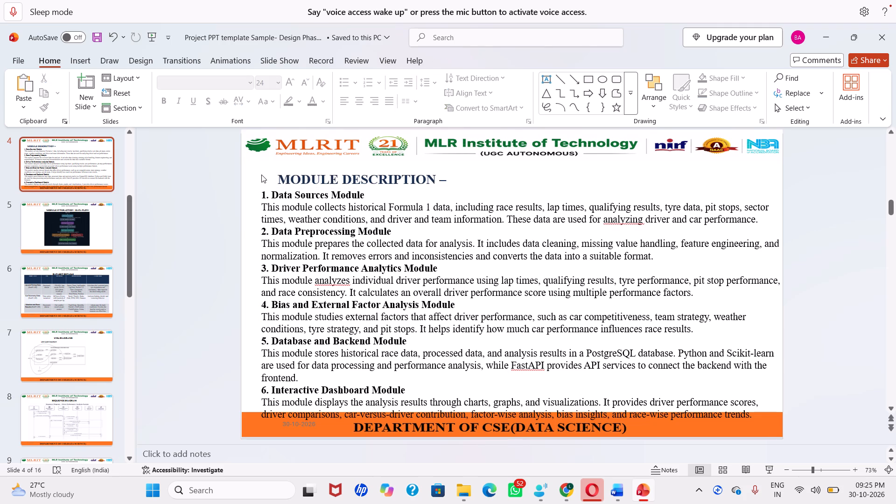
Move the MODULE DESCRIPTION heading and the module text box slightly upward to keep the text clear of the orange footer.
{"action": "left_click_drag", "start_coordinate": [262, 192], "coordinate": [654, 457]}
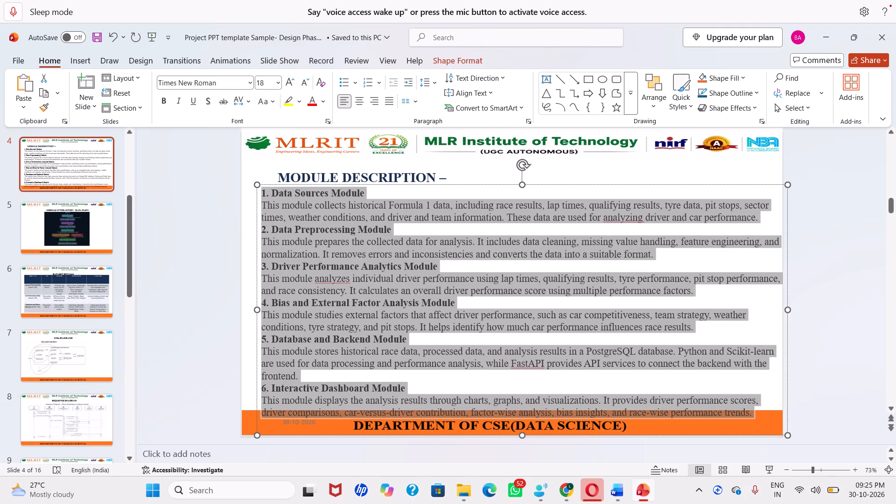
{"action": "left_click_drag", "start_coordinate": [654, 457], "coordinate": [655, 472]}
{"action": "left_click", "coordinate": [427, 162]}
{"action": "left_click_drag", "start_coordinate": [455, 171], "coordinate": [452, 163]}
{"action": "left_click", "coordinate": [361, 206]}
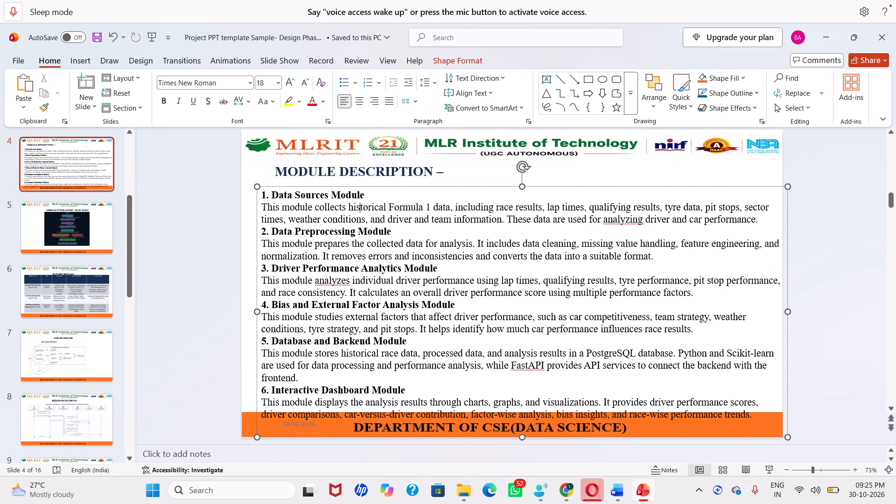
{"action": "left_click_drag", "start_coordinate": [517, 187], "coordinate": [515, 176]}
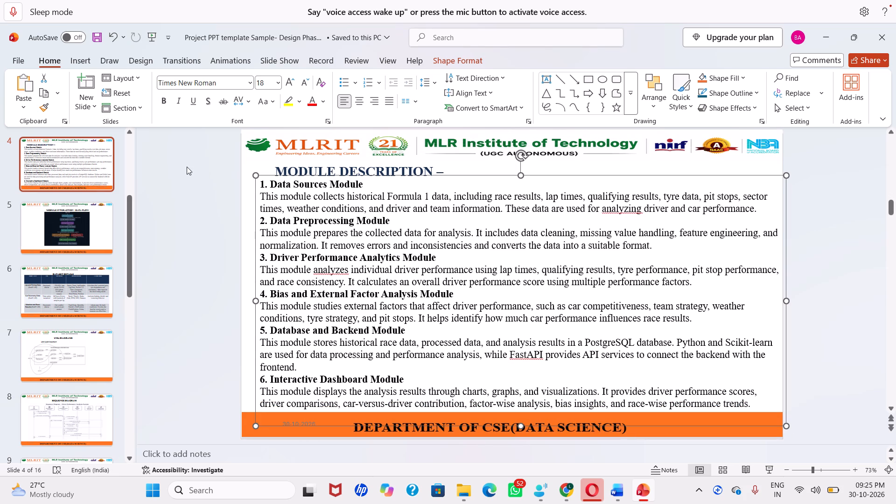
{"action": "left_click", "coordinate": [187, 167]}
Narrow the module text box slightly at its right edge to fit within the slide.
{"action": "left_click", "coordinate": [500, 322]}
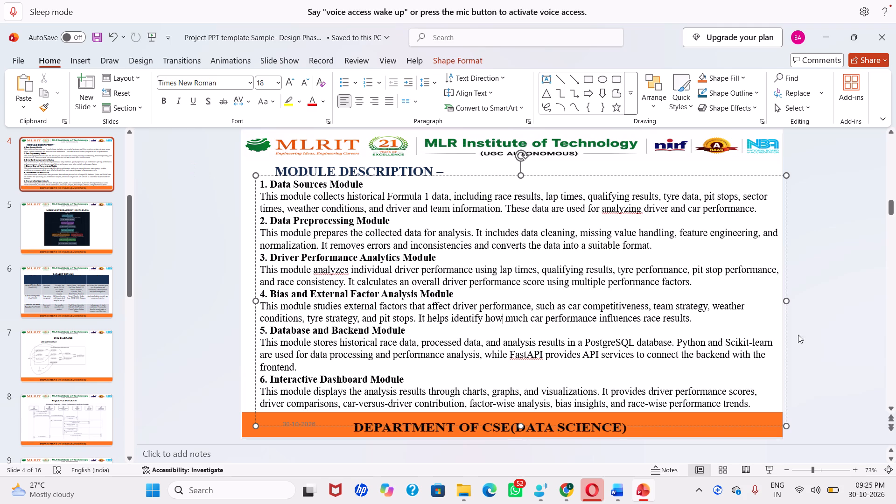
{"action": "left_click_drag", "start_coordinate": [786, 298], "coordinate": [781, 297]}
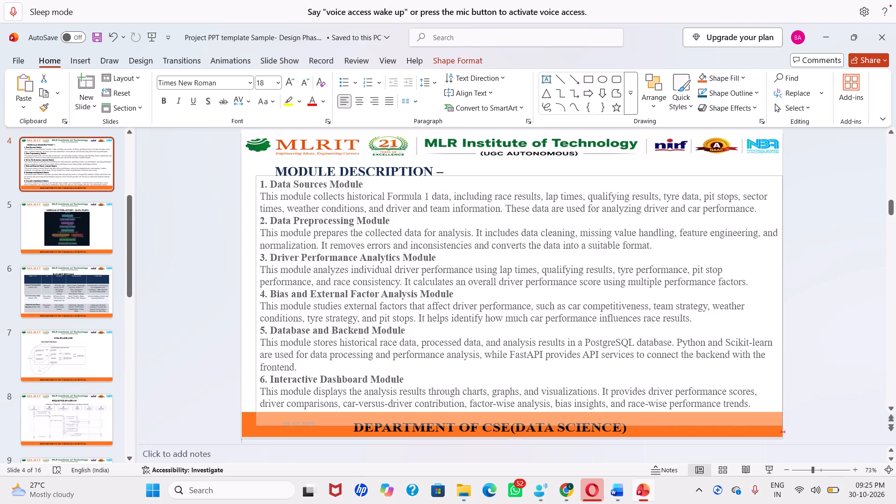
{"action": "left_click_drag", "start_coordinate": [781, 297], "coordinate": [775, 293]}
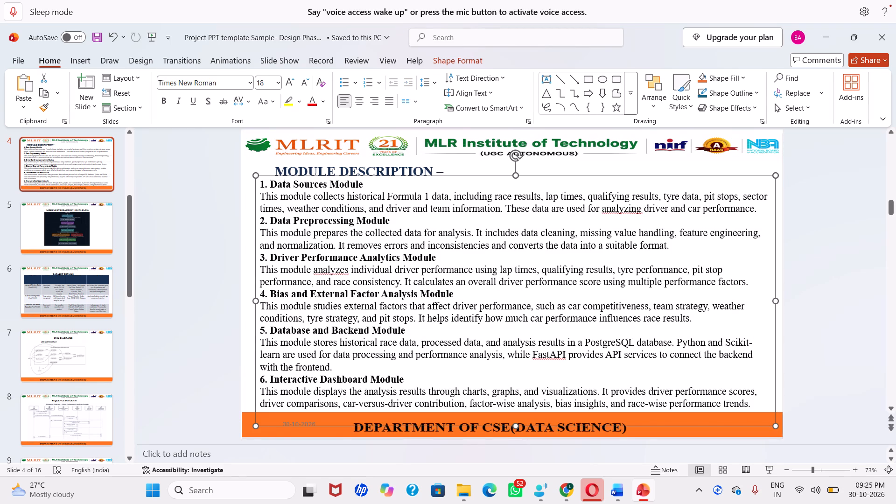
{"action": "left_click", "coordinate": [67, 235]}
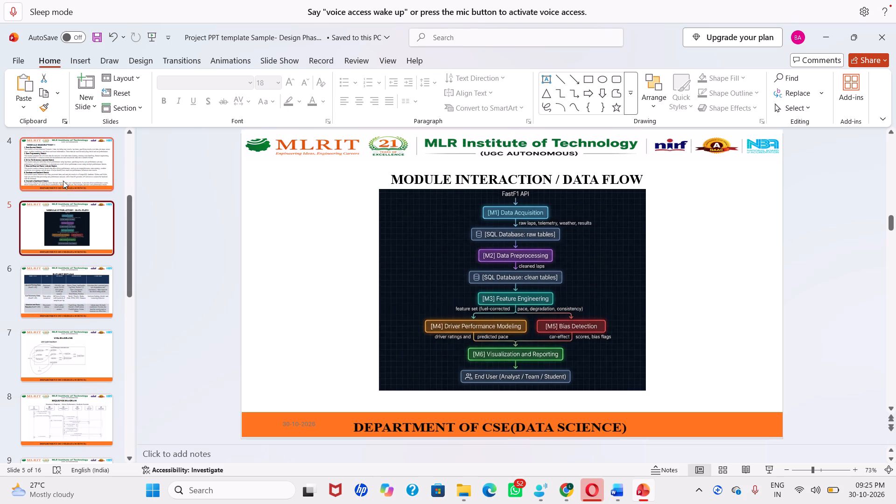
{"action": "left_click", "coordinate": [61, 168]}
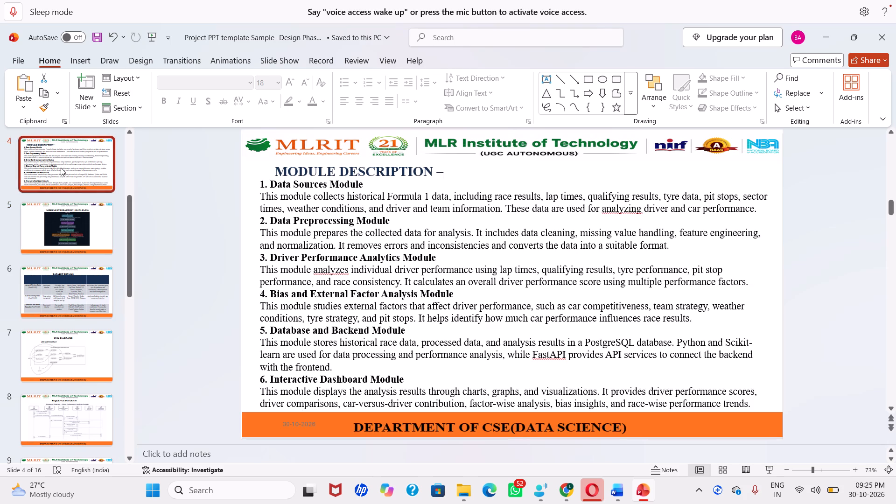
{"action": "left_click", "coordinate": [69, 227]}
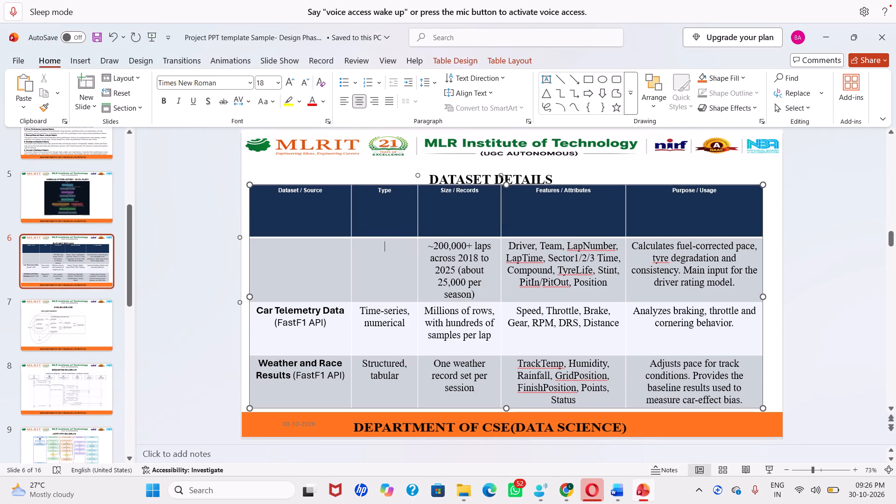
{"action": "left_click_drag", "start_coordinate": [435, 244], "coordinate": [477, 303]}
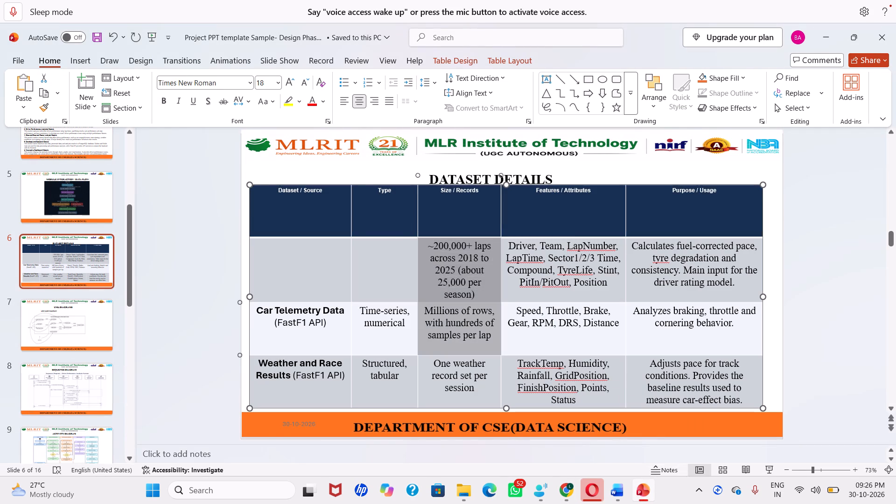
{"action": "key", "text": "BackSpace"}
Clear the Features / Attributes entry in the table's first data row.
{"action": "left_click_drag", "start_coordinate": [540, 265], "coordinate": [612, 299]}
{"action": "key", "text": "BackSpace"}
{"action": "key", "text": "BackSpace"}
{"action": "key", "text": "BackSpace"}
{"action": "key", "text": "BackSpace"}
{"action": "key", "text": "BackSpace"}
{"action": "key", "text": "BackSpace"}
{"action": "key", "text": "BackSpace"}
{"action": "key", "text": "BackSpace"}
{"action": "key", "text": "BackSpace"}
{"action": "key", "text": "BackSpace"}
{"action": "key", "text": "BackSpace"}
{"action": "key", "text": "BackSpace"}
{"action": "key", "text": "BackSpace"}
{"action": "key", "text": "BackSpace"}
{"action": "key", "text": "BackSpace"}
{"action": "key", "text": "BackSpace"}
{"action": "key", "text": "BackSpace"}
{"action": "key", "text": "BackSpace"}
{"action": "key", "text": "BackSpace"}
{"action": "key", "text": "BackSpace"}
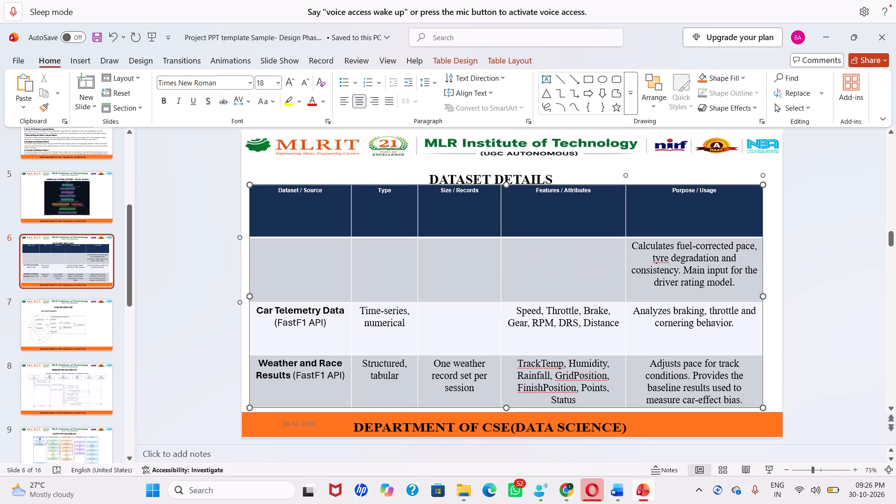
Clear the Purpose / Usage entries in all three data rows of the table.
{"action": "left_click_drag", "start_coordinate": [634, 243], "coordinate": [723, 303]}
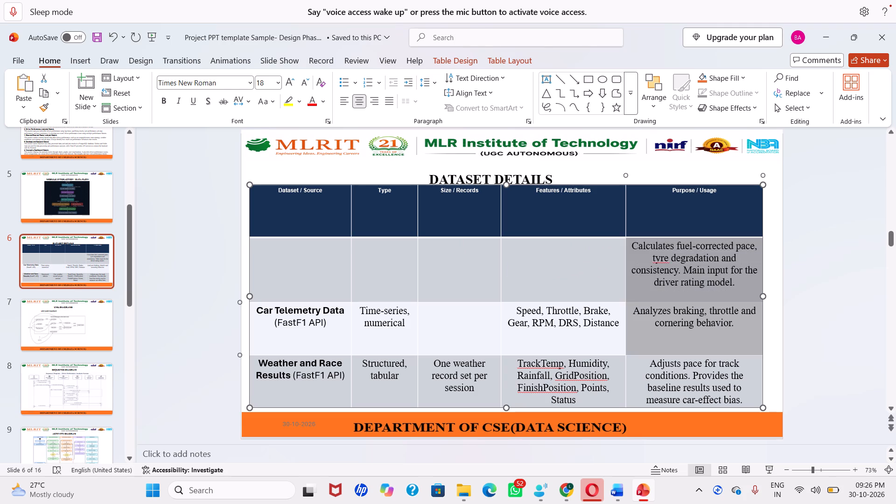
{"action": "key", "text": "BackSpace"}
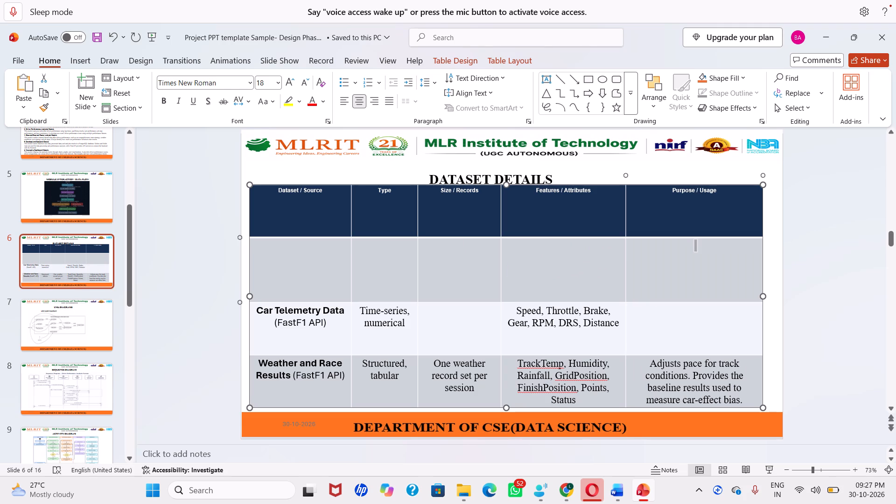
{"action": "left_click_drag", "start_coordinate": [645, 366], "coordinate": [691, 411]}
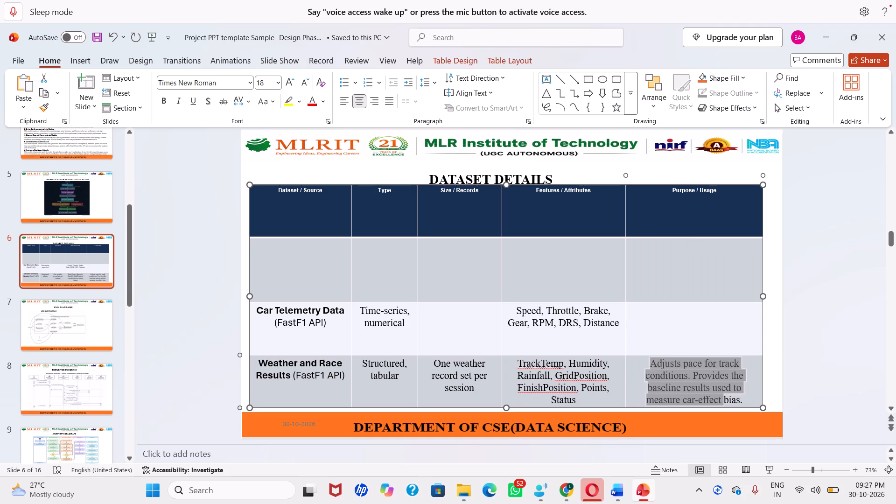
{"action": "left_click_drag", "start_coordinate": [691, 411], "coordinate": [711, 420]}
{"action": "key", "text": "BackSpace"}
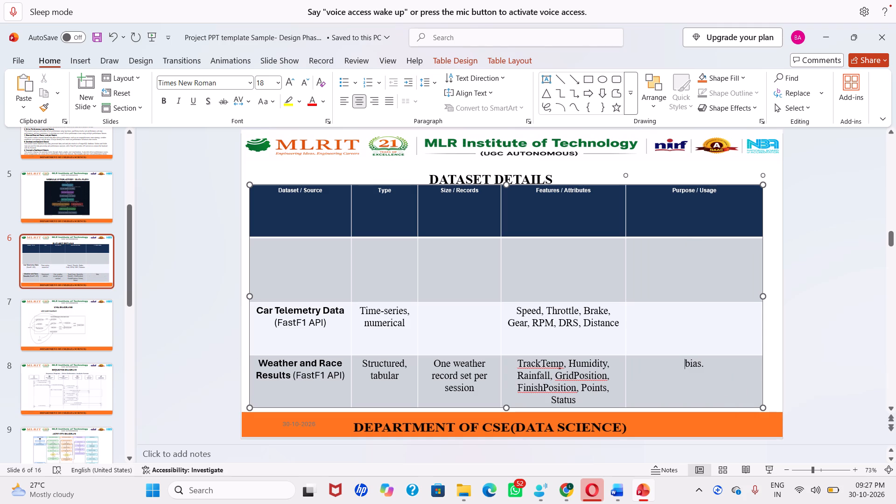
{"action": "left_click", "coordinate": [714, 366]}
{"action": "key", "text": "BackSpace"}
{"action": "key", "text": "BackSpace"}
{"action": "key", "text": "BackSpace"}
{"action": "key", "text": "BackSpace"}
{"action": "key", "text": "BackSpace"}
{"action": "key", "text": "BackSpace"}
{"action": "key", "text": "BackSpace"}
{"action": "key", "text": "BackSpace"}
{"action": "key", "text": "BackSpace"}
{"action": "key", "text": "BackSpace"}
Clear the Features / Attributes entries in the last two rows and the Size / Records entry in the last row.
{"action": "left_click_drag", "start_coordinate": [556, 354], "coordinate": [581, 392]}
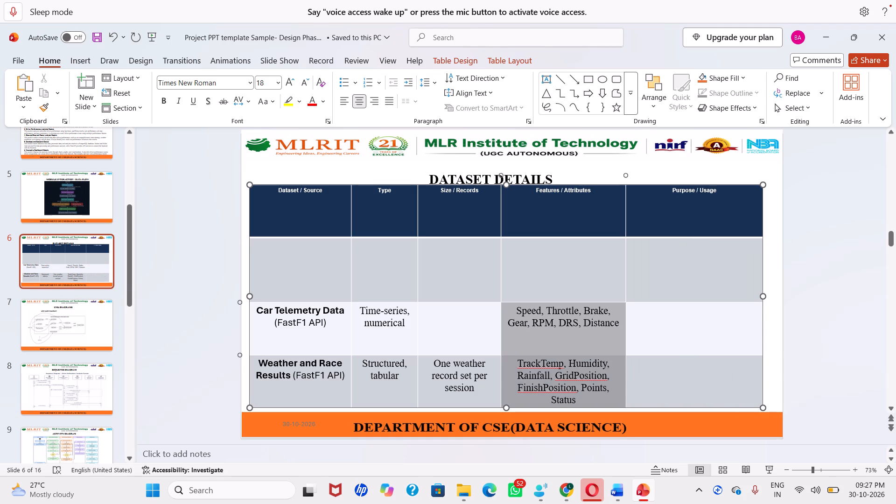
{"action": "left_click_drag", "start_coordinate": [581, 392], "coordinate": [585, 399]}
{"action": "key", "text": "BackSpace"}
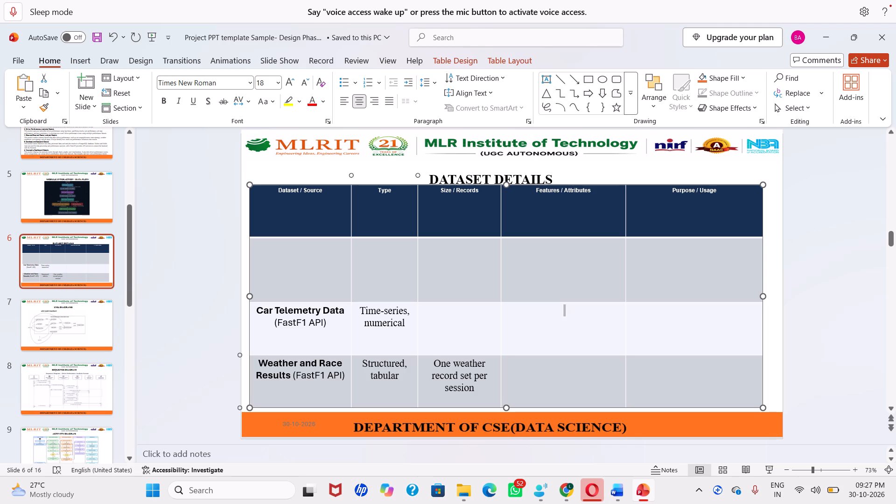
{"action": "left_click_drag", "start_coordinate": [430, 360], "coordinate": [485, 426]}
{"action": "key", "text": "BackSpace"}
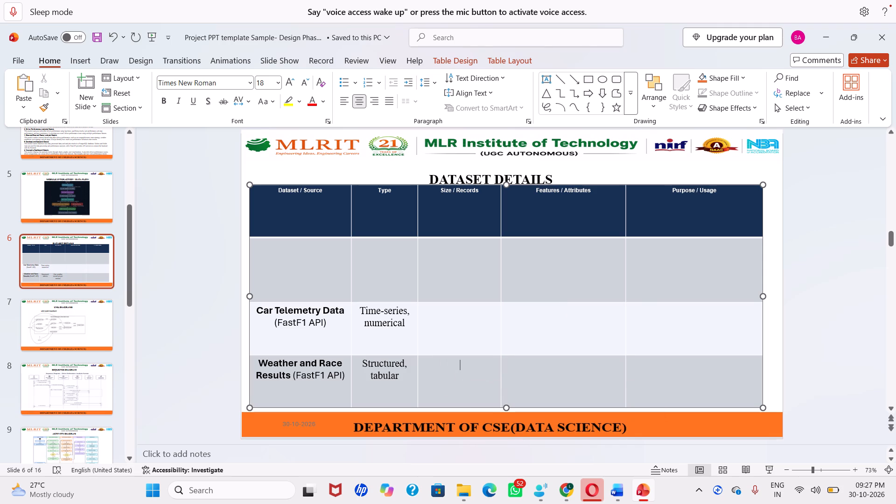
Clear the Type entries in the Car Telemetry Data and Weather and Race Results rows.
{"action": "left_click", "coordinate": [357, 307]}
{"action": "left_click_drag", "start_coordinate": [360, 308], "coordinate": [398, 372]}
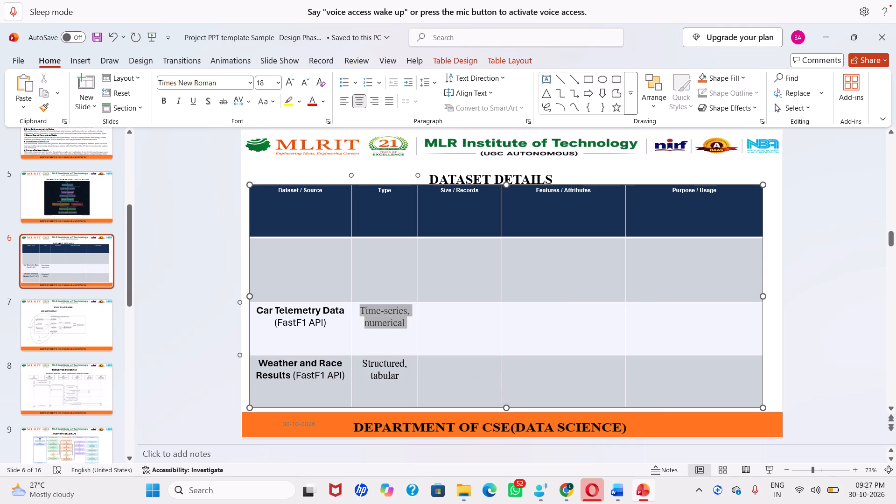
{"action": "left_click_drag", "start_coordinate": [398, 372], "coordinate": [423, 432]}
{"action": "key", "text": "BackSpace"}
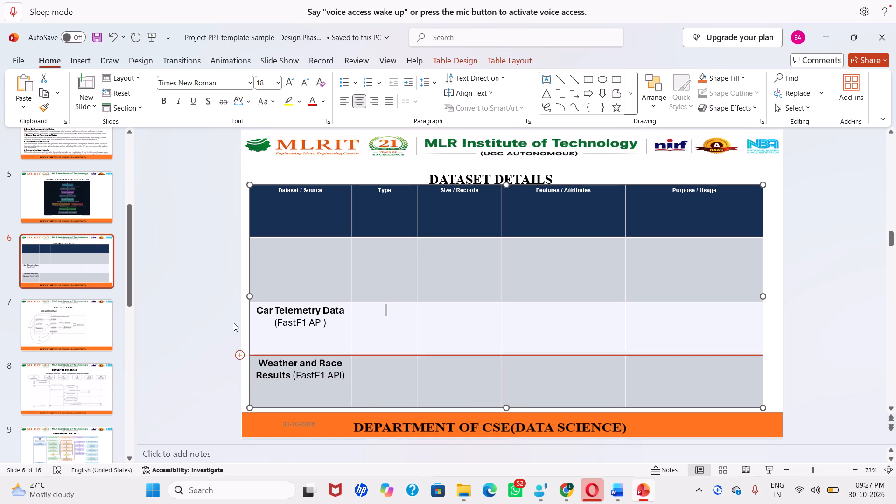
Clear the Dataset / Source entries for Car Telemetry Data and Weather and Race Results from the last two table rows.
{"action": "left_click", "coordinate": [259, 308]}
{"action": "left_click_drag", "start_coordinate": [259, 308], "coordinate": [301, 374]}
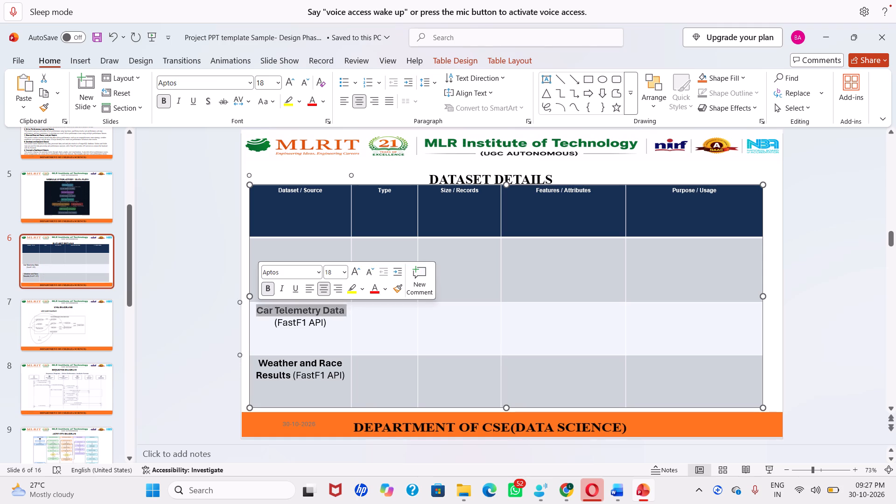
{"action": "left_click_drag", "start_coordinate": [301, 374], "coordinate": [322, 410]}
{"action": "key", "text": "BackSpace"}
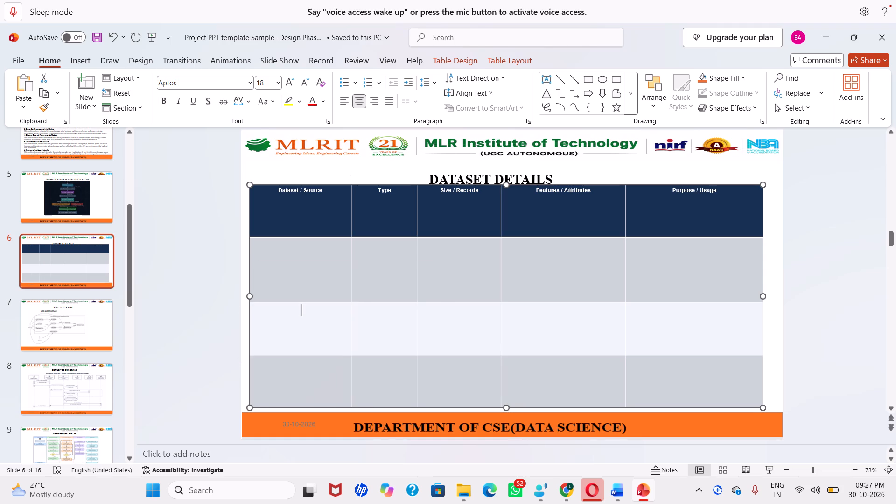
Format the Dataset / Source column heading in Times New Roman at size 18.
{"action": "triple_click", "coordinate": [307, 190]}
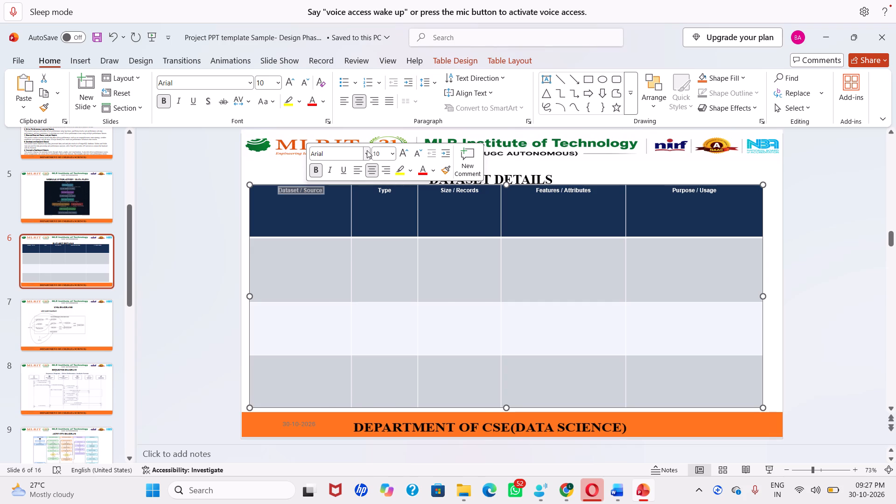
{"action": "left_click", "coordinate": [367, 150]}
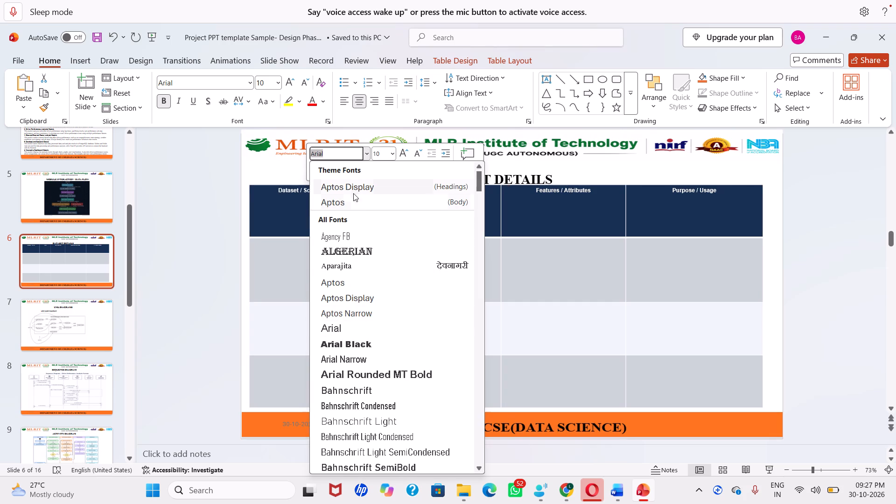
{"action": "left_click", "coordinate": [250, 80]}
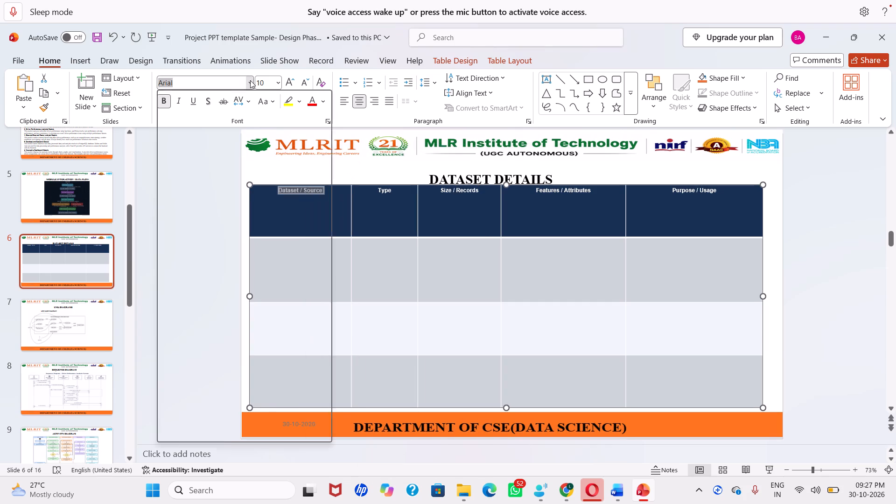
{"action": "left_click", "coordinate": [216, 169]}
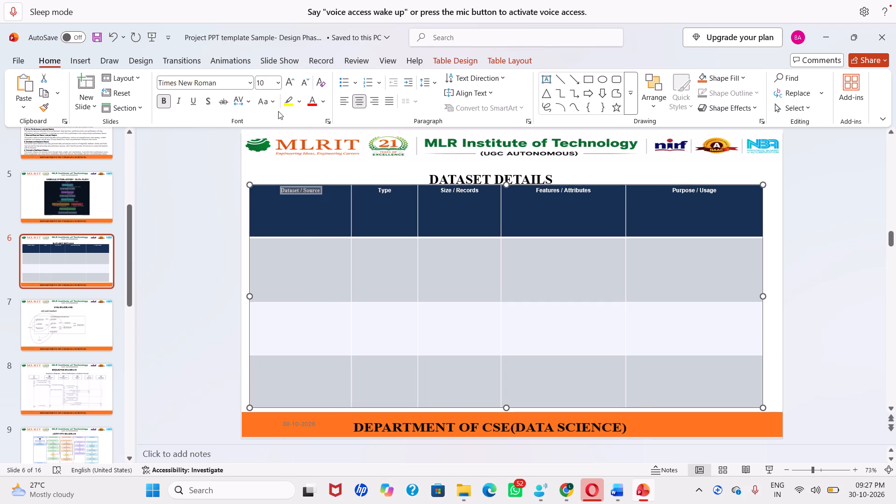
{"action": "left_click", "coordinate": [279, 89]}
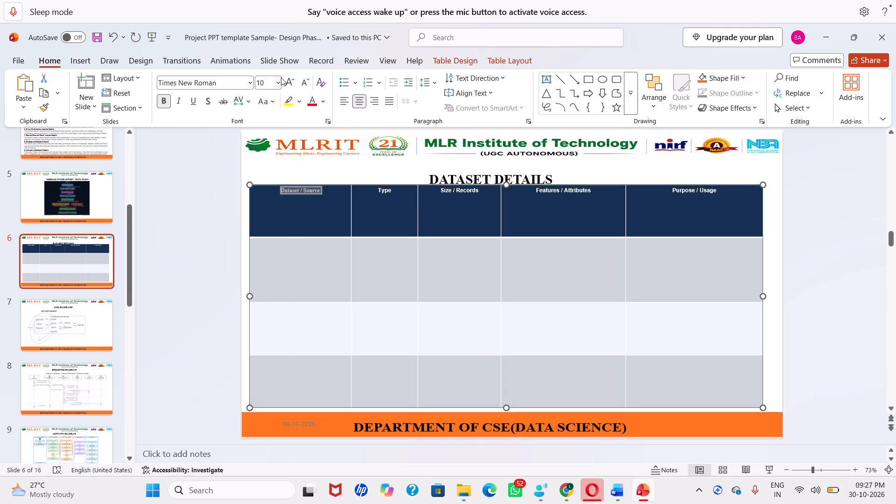
{"action": "left_click", "coordinate": [281, 77]}
{"action": "left_click", "coordinate": [267, 212]}
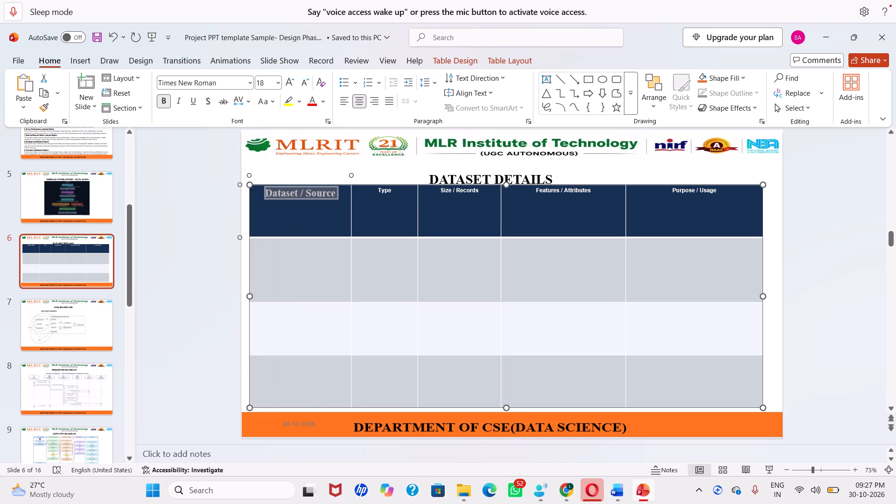
Format the Type, Size / Records, Features / Attributes and Purpose / Usage headings in Times New Roman at size 18.
{"action": "triple_click", "coordinate": [383, 192]}
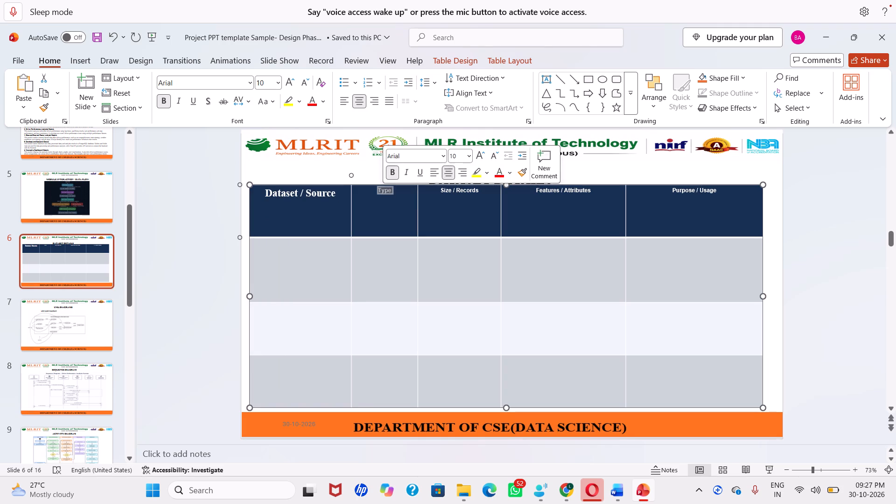
{"action": "left_click", "coordinate": [347, 220]}
{"action": "left_click", "coordinate": [385, 215]}
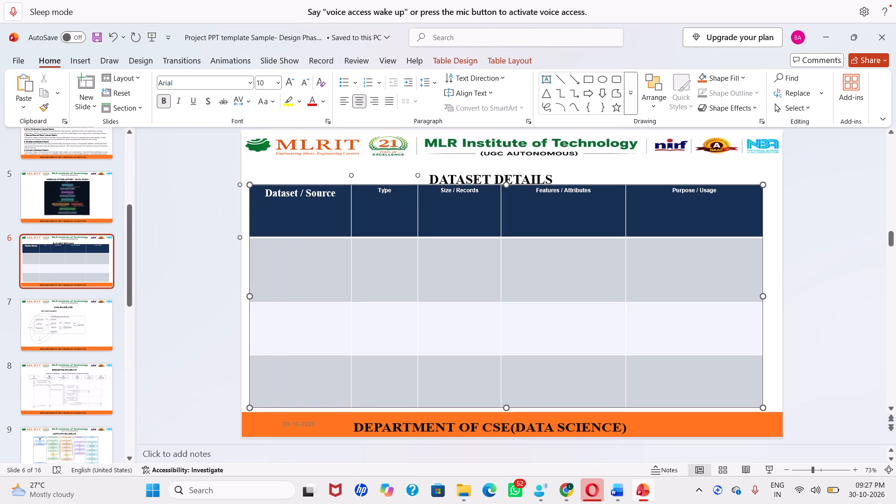
{"action": "left_click_drag", "start_coordinate": [378, 189], "coordinate": [717, 205]}
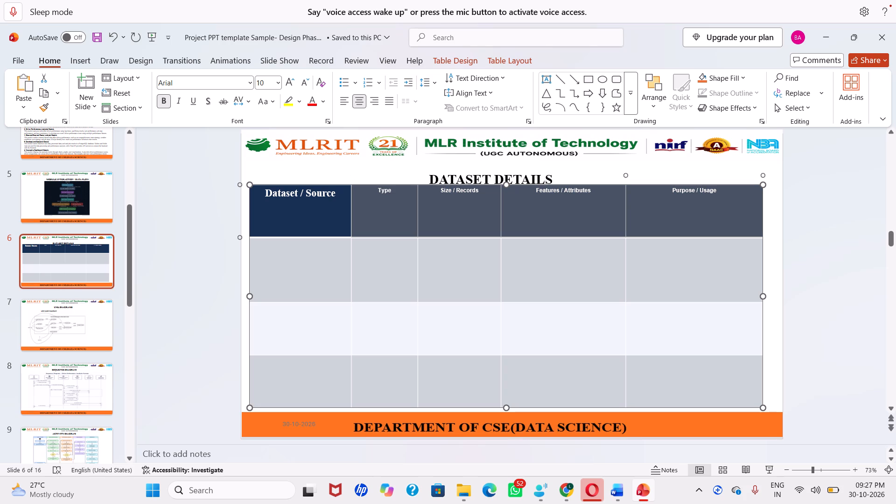
{"action": "left_click", "coordinate": [245, 84]}
{"action": "left_click", "coordinate": [251, 85]}
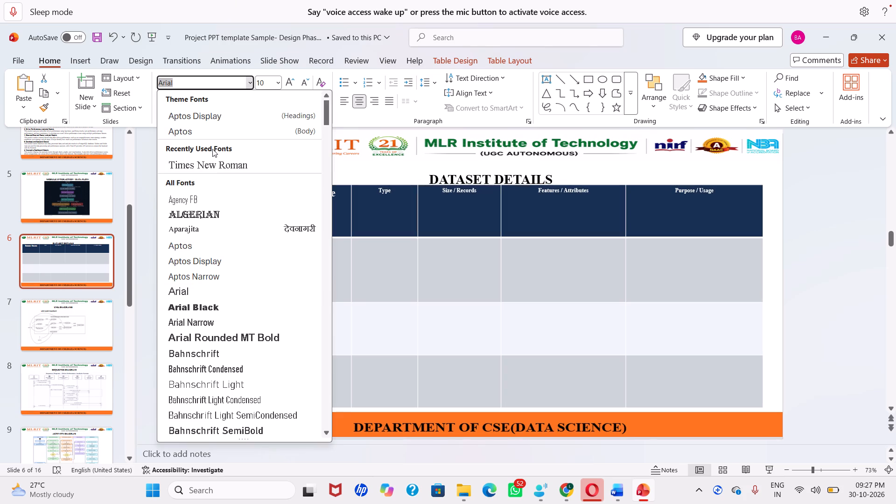
{"action": "left_click", "coordinate": [217, 168]}
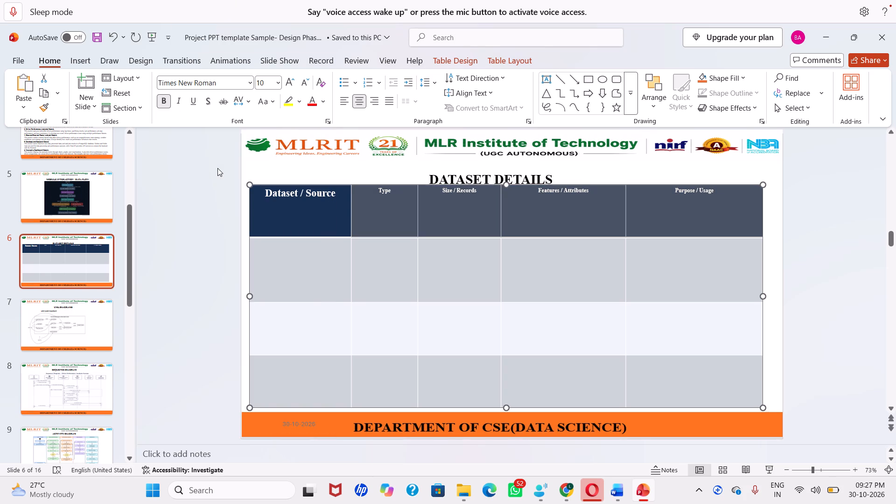
{"action": "left_click", "coordinate": [274, 83]}
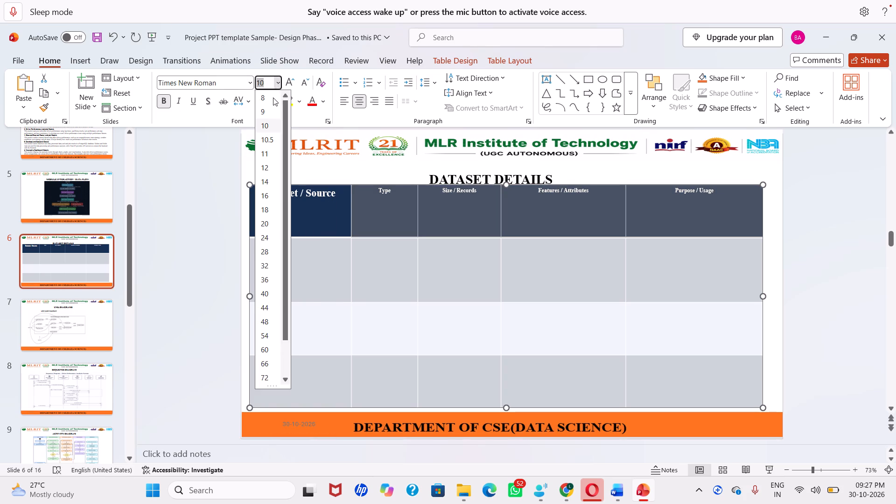
{"action": "left_click", "coordinate": [267, 206]}
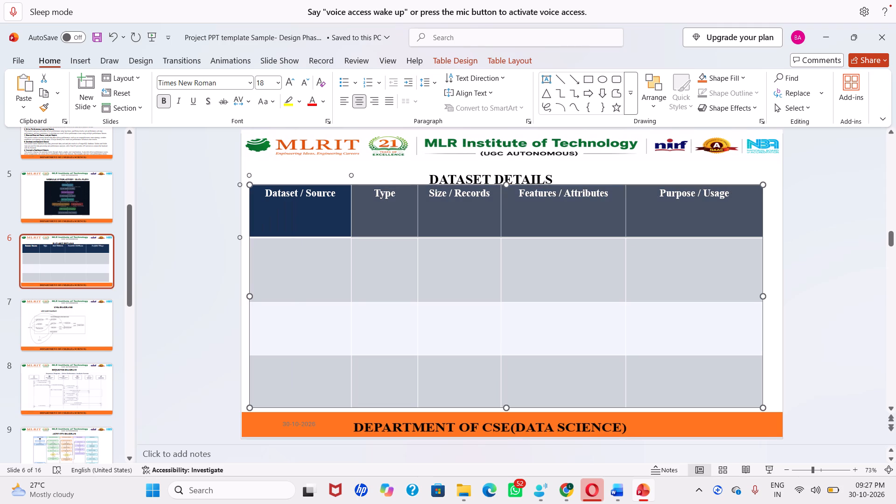
{"action": "left_click", "coordinate": [207, 216]}
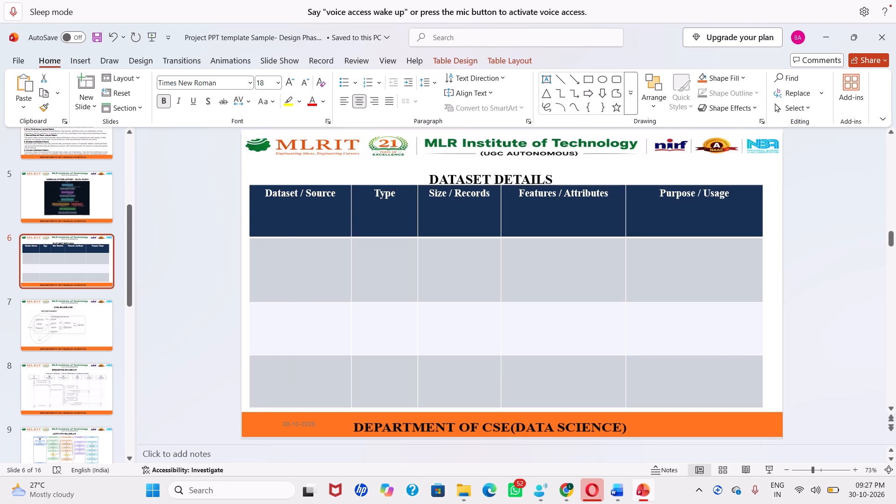
Reduce the height of the table's header row so it fits closely around the headings.
{"action": "left_click_drag", "start_coordinate": [362, 237], "coordinate": [372, 207]}
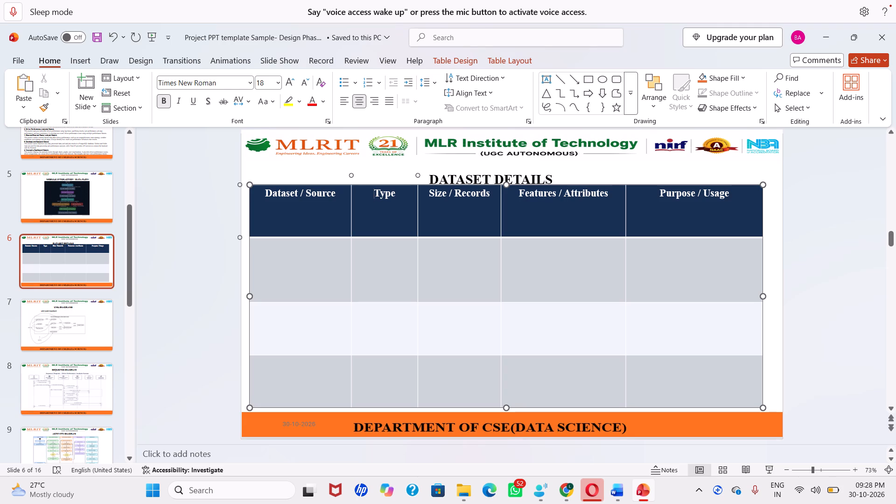
{"action": "left_click", "coordinate": [283, 238]}
{"action": "left_click_drag", "start_coordinate": [283, 238], "coordinate": [287, 209]}
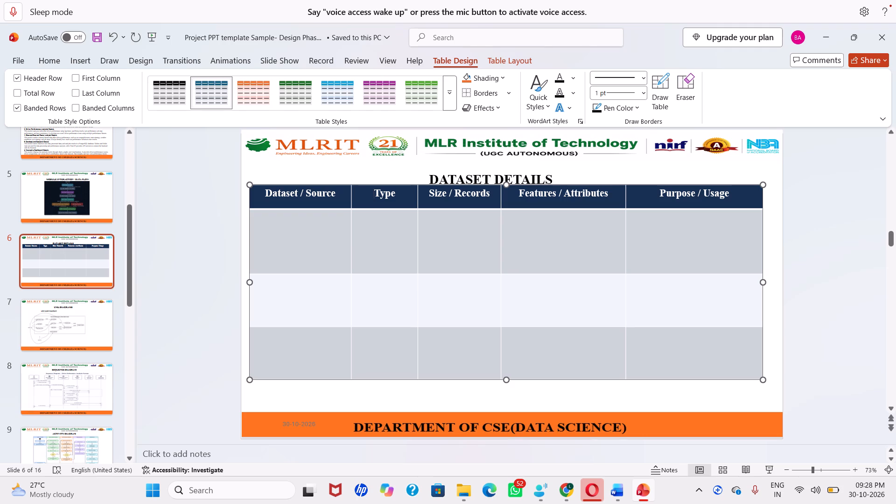
Move the table down clear of the DATASET DETAILS title and extend its top edge slightly upward.
{"action": "left_click_drag", "start_coordinate": [395, 184], "coordinate": [395, 181]}
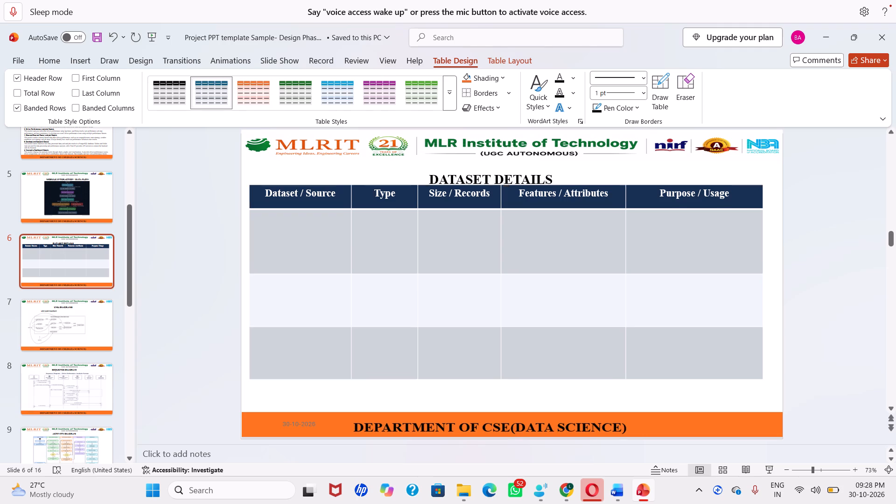
{"action": "left_click_drag", "start_coordinate": [395, 181], "coordinate": [397, 203]}
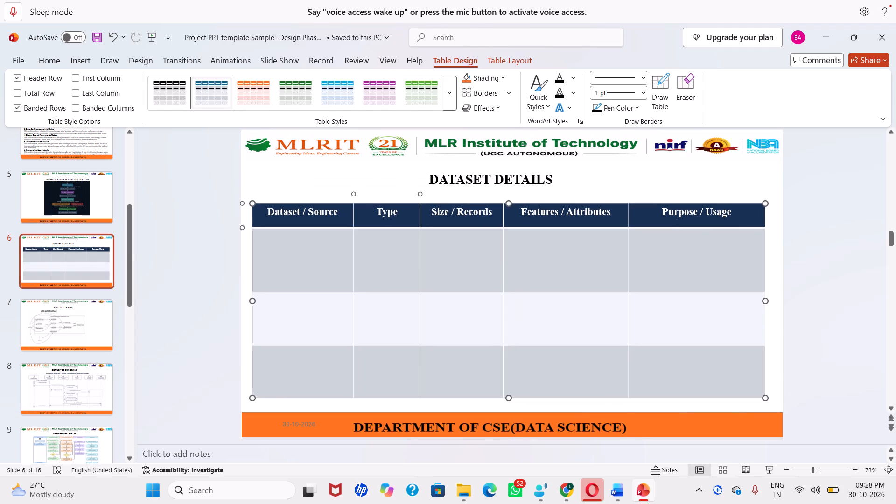
{"action": "left_click", "coordinate": [417, 219]}
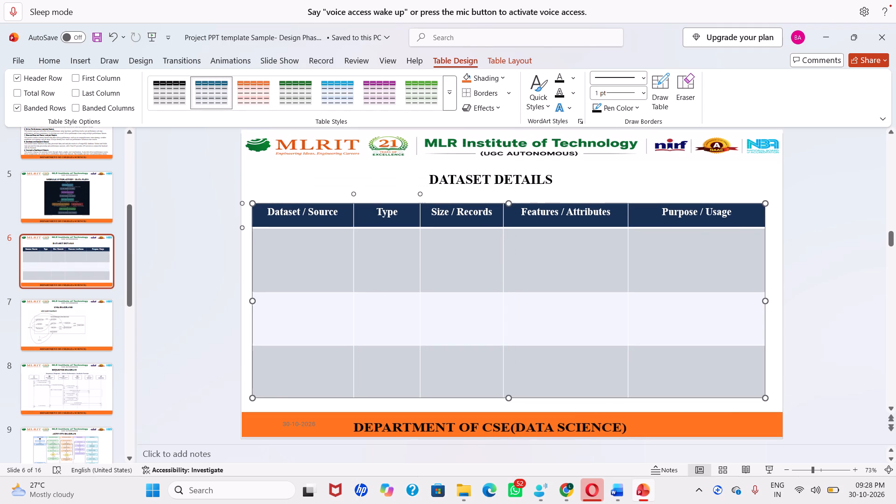
{"action": "left_click_drag", "start_coordinate": [403, 206], "coordinate": [403, 197]}
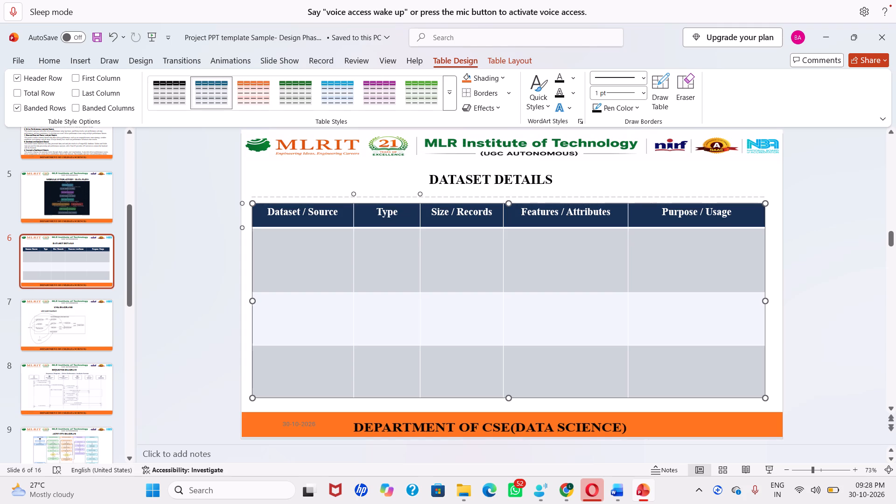
{"action": "left_click_drag", "start_coordinate": [403, 197], "coordinate": [403, 198]}
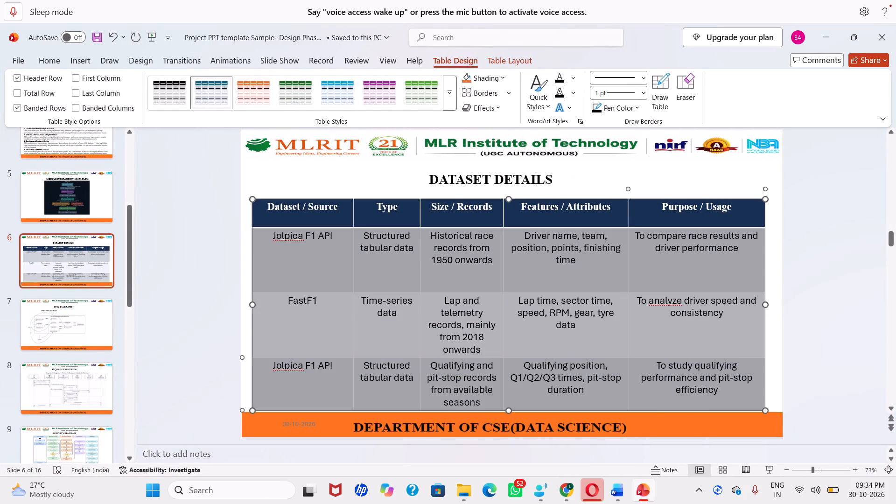
{"action": "left_click", "coordinate": [55, 65]}
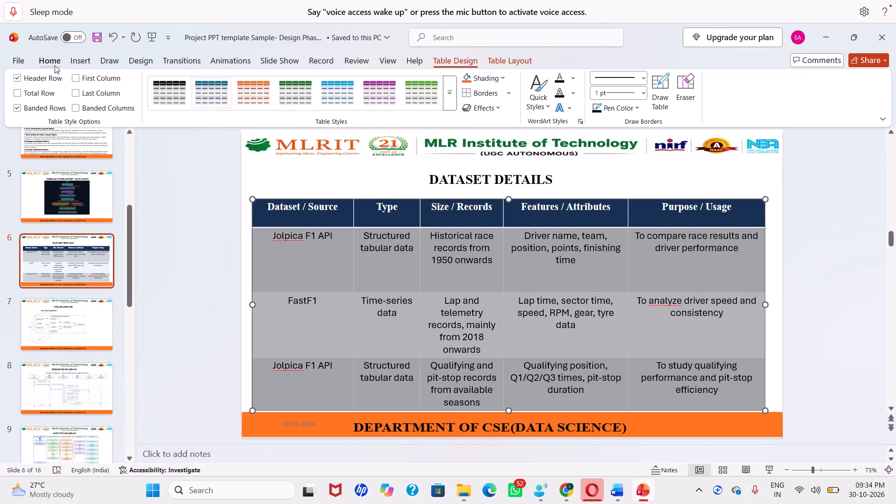
{"action": "left_click", "coordinate": [247, 82]}
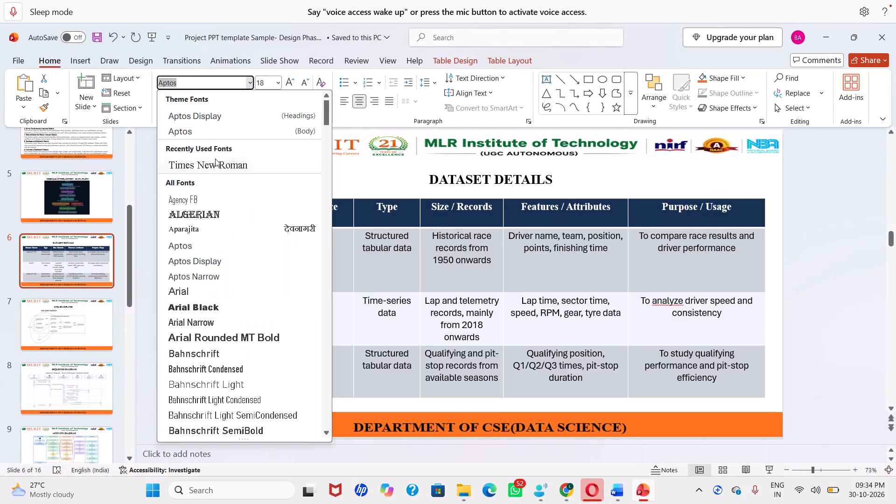
{"action": "left_click", "coordinate": [213, 164]}
{"action": "left_click", "coordinate": [211, 180]}
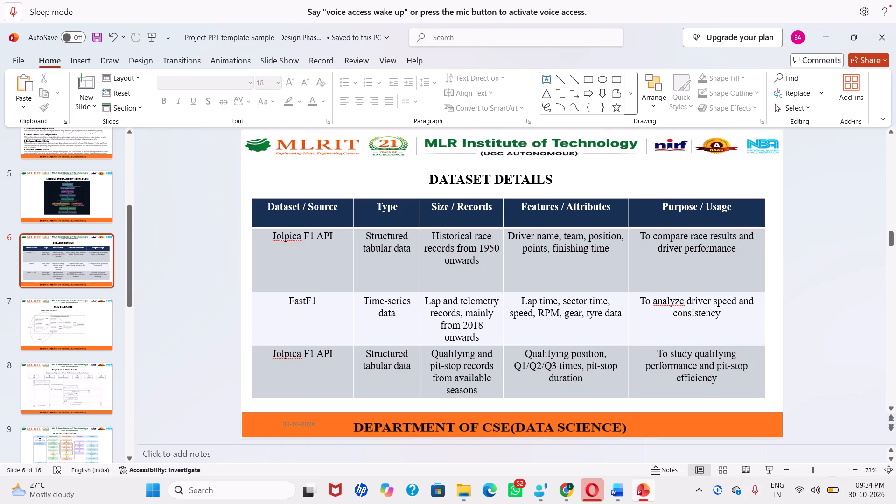
Adjust the dataset table's column widths, narrowing Dataset / Source, Type and Purpose / Usage and widening Size / Records.
{"action": "left_click_drag", "start_coordinate": [352, 264], "coordinate": [348, 263]}
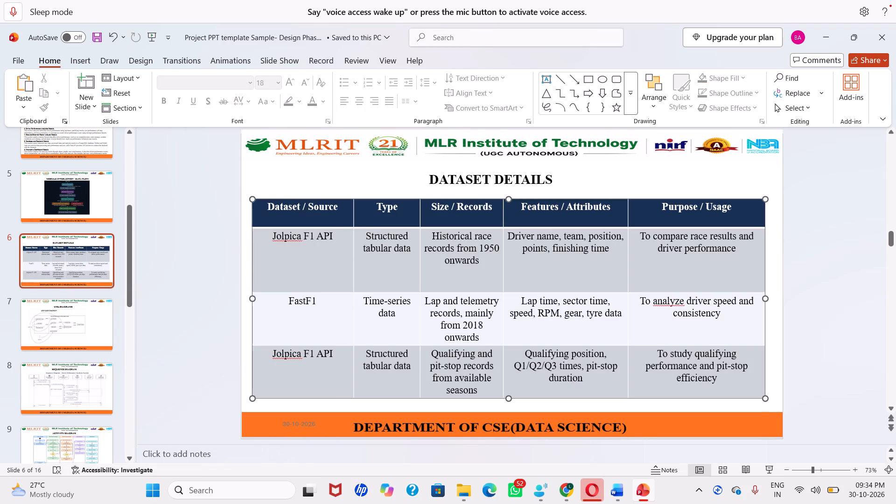
{"action": "left_click_drag", "start_coordinate": [348, 263], "coordinate": [340, 259]}
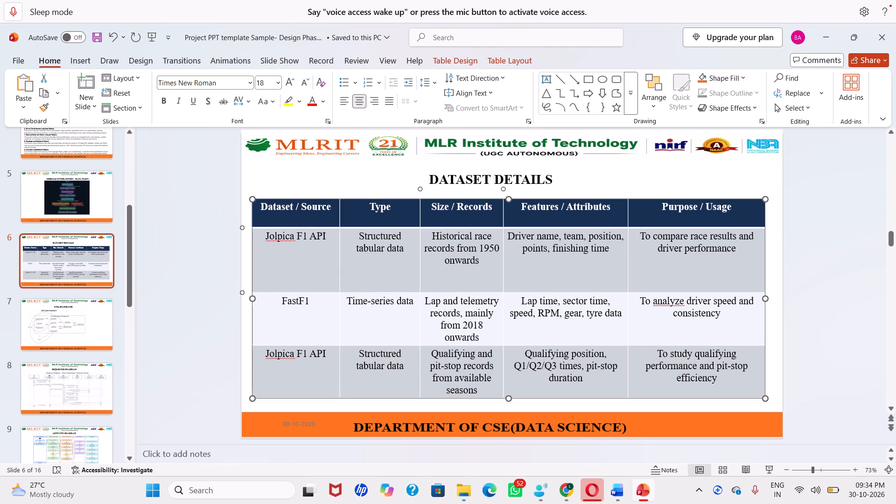
{"action": "left_click_drag", "start_coordinate": [419, 265], "coordinate": [414, 263]}
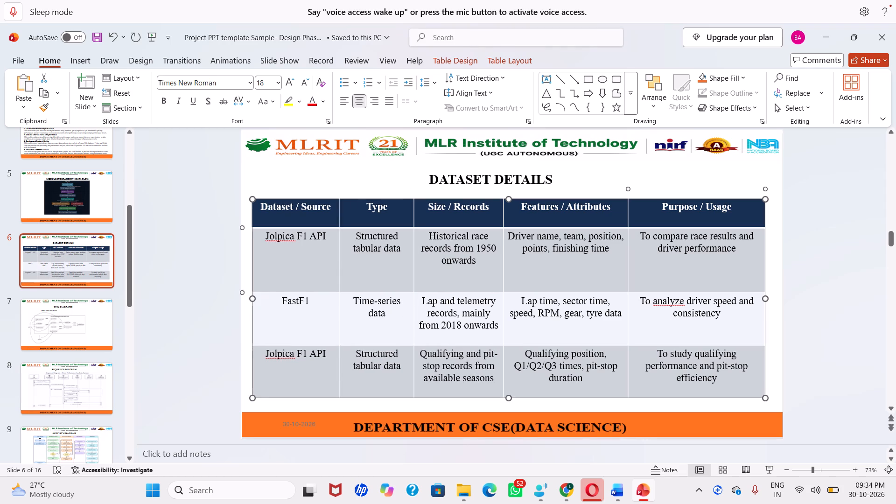
{"action": "left_click_drag", "start_coordinate": [628, 267], "coordinate": [635, 270]}
{"action": "left_click_drag", "start_coordinate": [501, 269], "coordinate": [502, 269]}
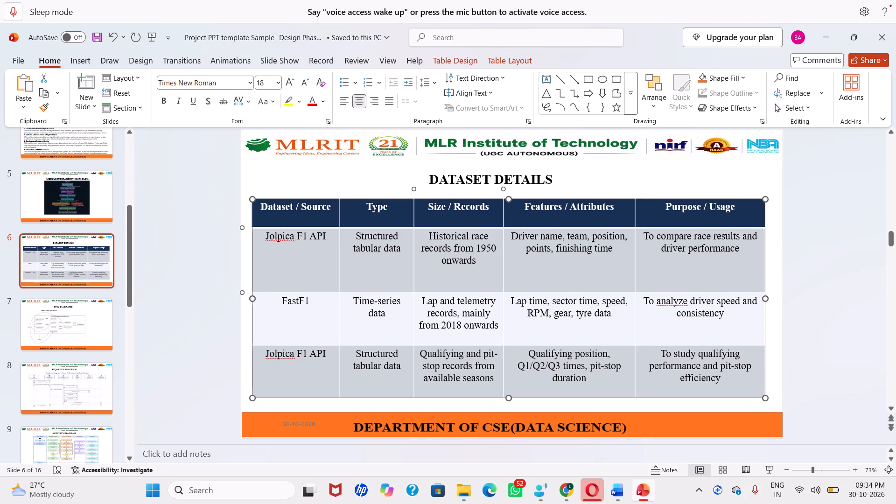
{"action": "left_click_drag", "start_coordinate": [502, 269], "coordinate": [509, 271]}
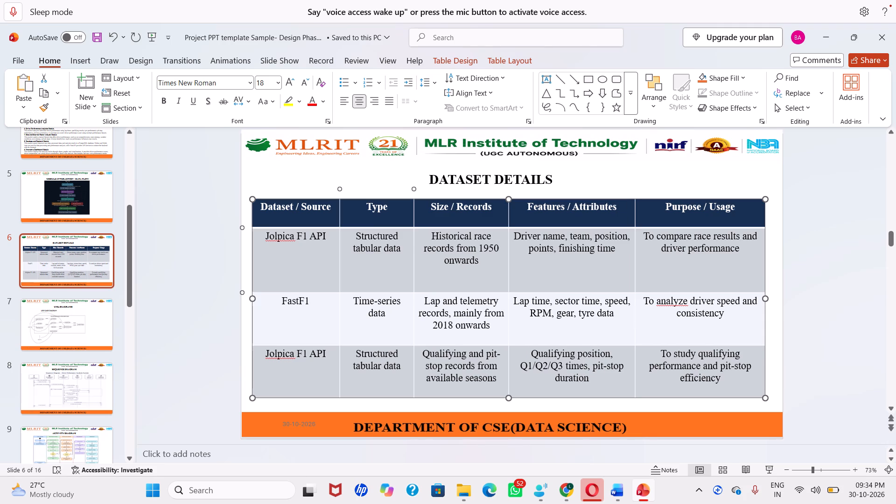
Justify the text in the three dataset rows from the Type column through the Purpose / Usage column.
{"action": "left_click_drag", "start_coordinate": [353, 234], "coordinate": [372, 246]}
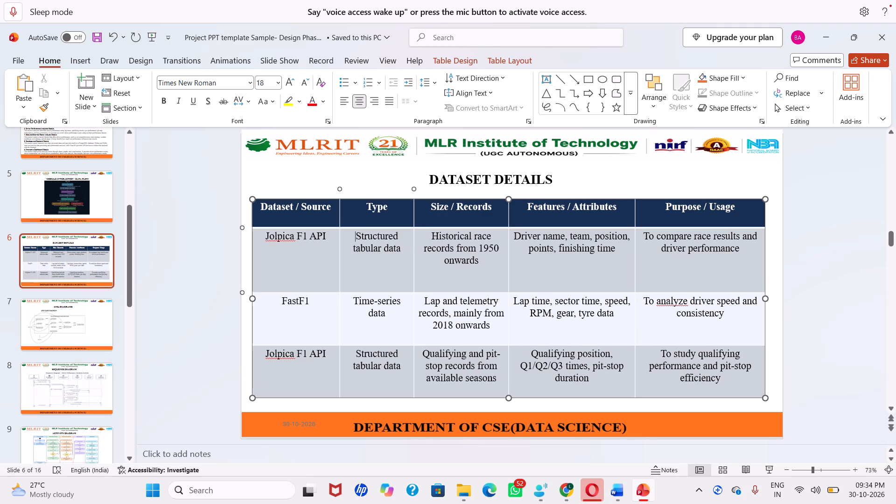
{"action": "left_click_drag", "start_coordinate": [372, 246], "coordinate": [664, 363]}
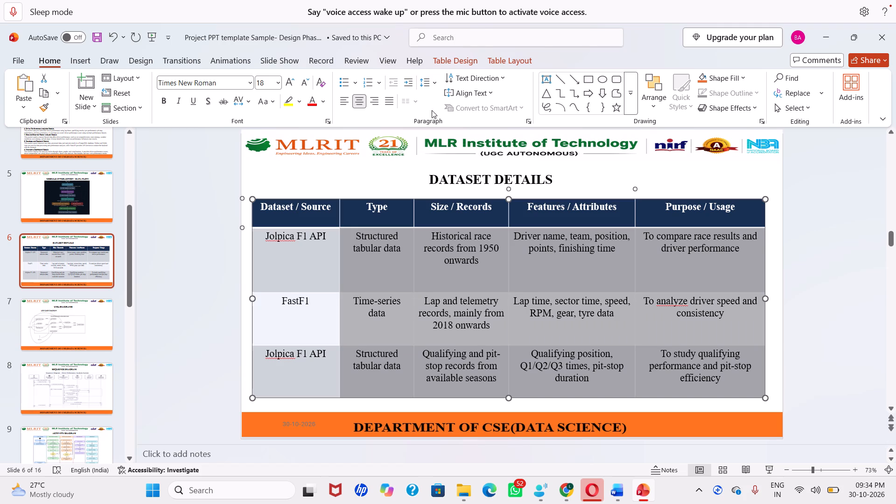
{"action": "left_click", "coordinate": [389, 99]}
{"action": "left_click", "coordinate": [389, 99]}
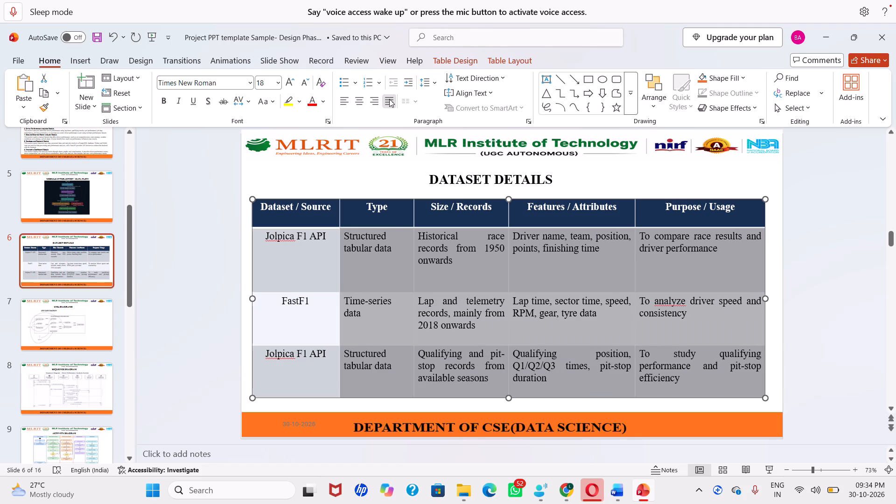
{"action": "left_click", "coordinate": [389, 99]}
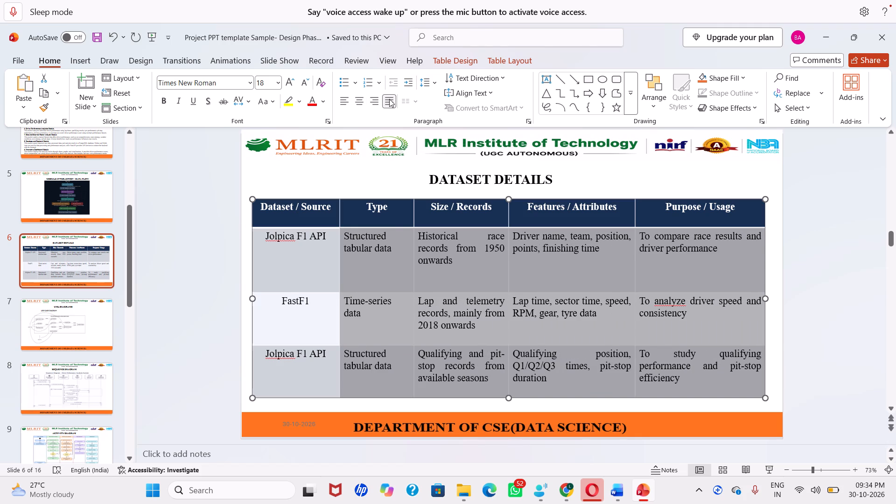
Left-align the text in slide 6's three dataset rows from the Type column through the Purpose / Usage column.
{"action": "left_click", "coordinate": [389, 99]}
{"action": "left_click", "coordinate": [389, 99]}
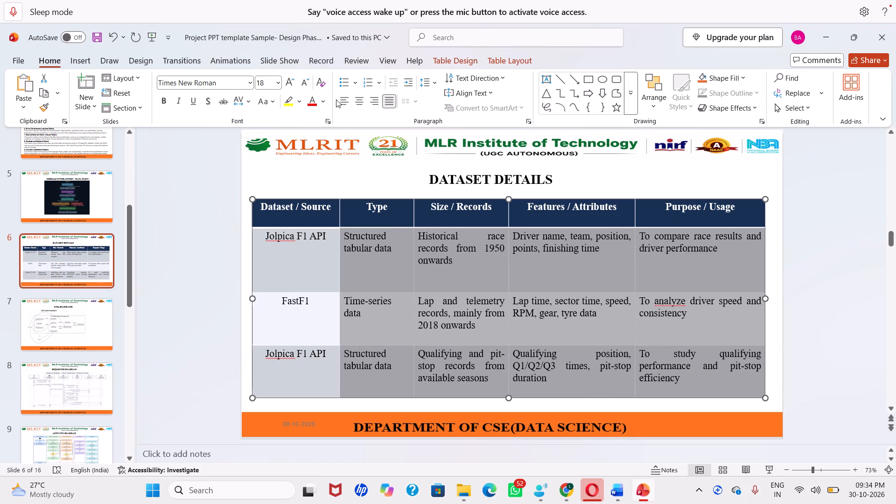
{"action": "left_click", "coordinate": [343, 102]}
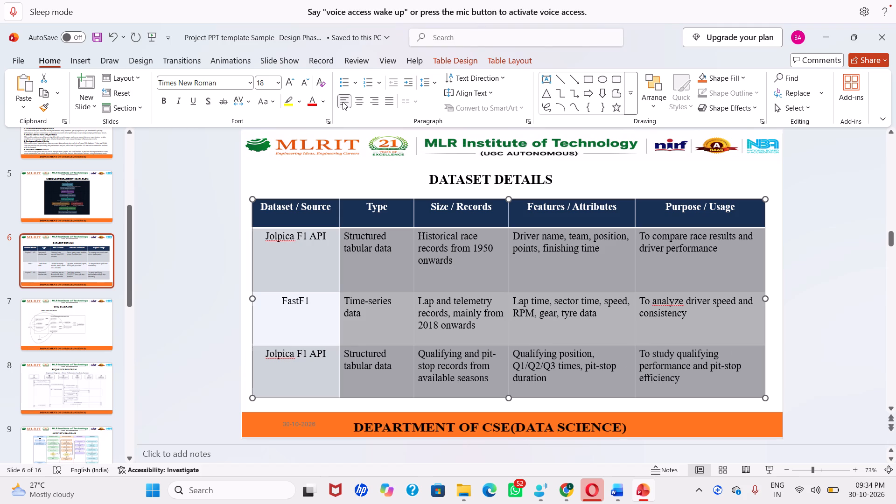
{"action": "left_click", "coordinate": [343, 102]}
{"action": "left_click", "coordinate": [504, 276]}
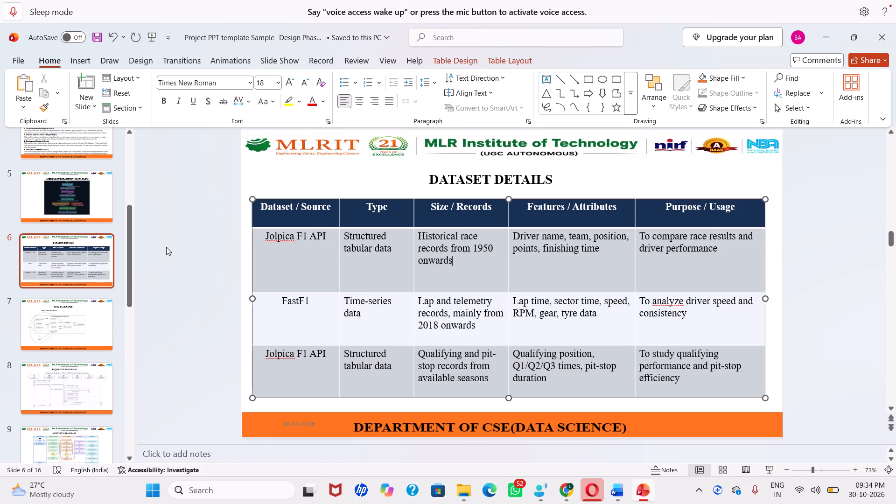
Look through the slides after the dataset table, from slide 7 to slide 14, and return to slide 12, Software Requirements.
{"action": "left_click", "coordinate": [96, 322]}
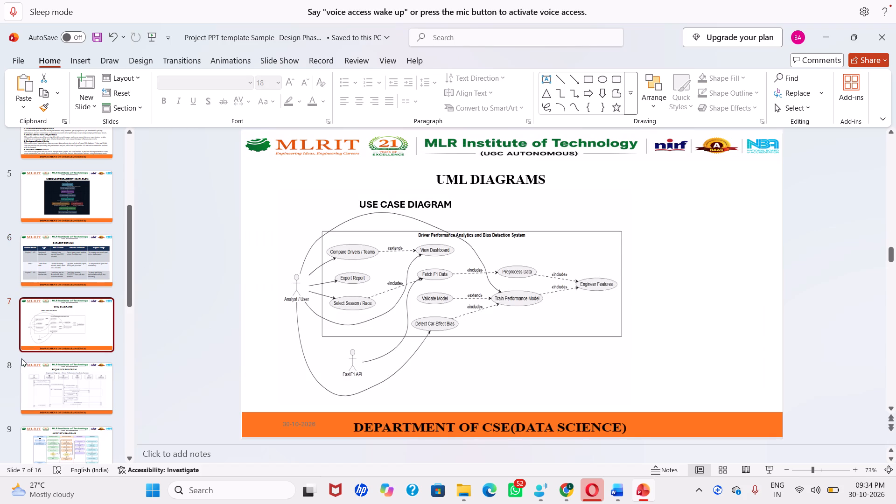
{"action": "left_click", "coordinate": [45, 393]}
{"action": "scroll", "coordinate": [45, 393], "scroll_direction": "down", "scroll_amount": 1}
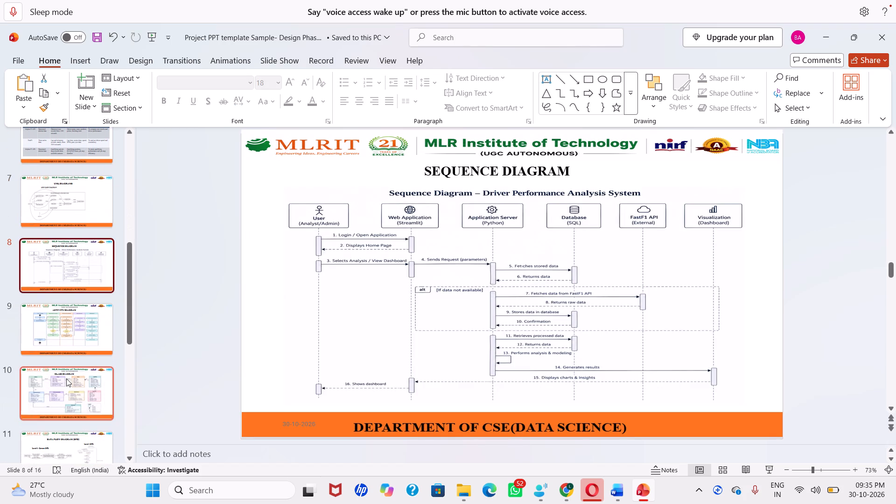
{"action": "scroll", "coordinate": [66, 378], "scroll_direction": "down", "scroll_amount": 1}
{"action": "left_click", "coordinate": [66, 336]}
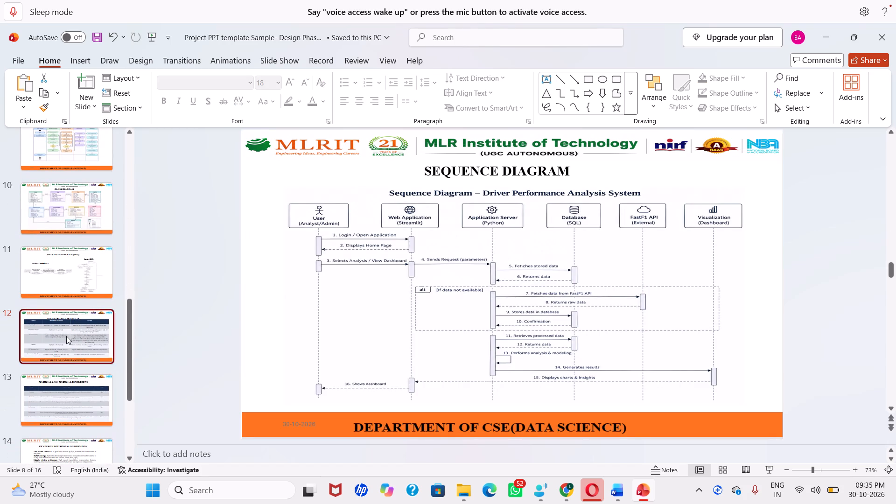
{"action": "scroll", "coordinate": [311, 322], "scroll_direction": "down", "scroll_amount": 1}
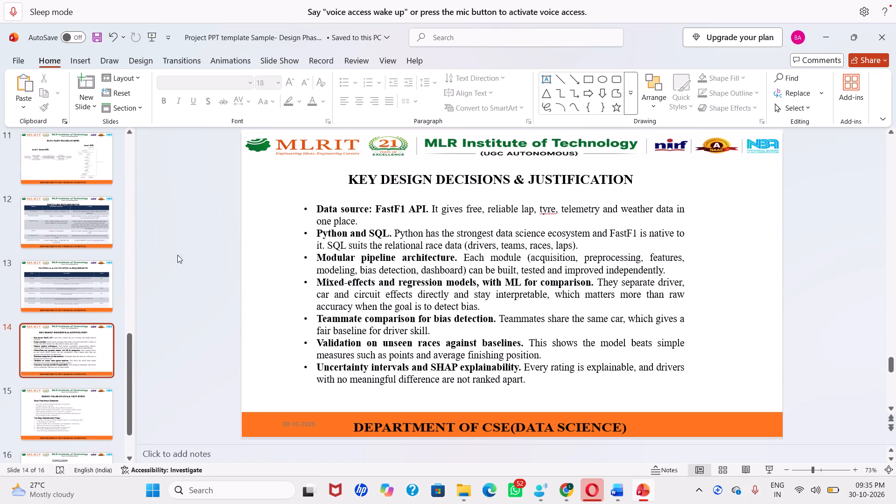
{"action": "left_click", "coordinate": [89, 278]}
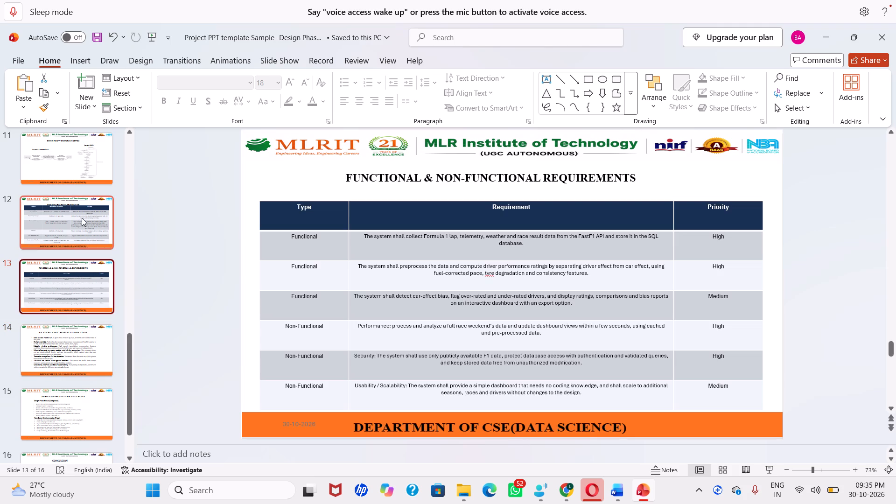
{"action": "left_click", "coordinate": [81, 217]}
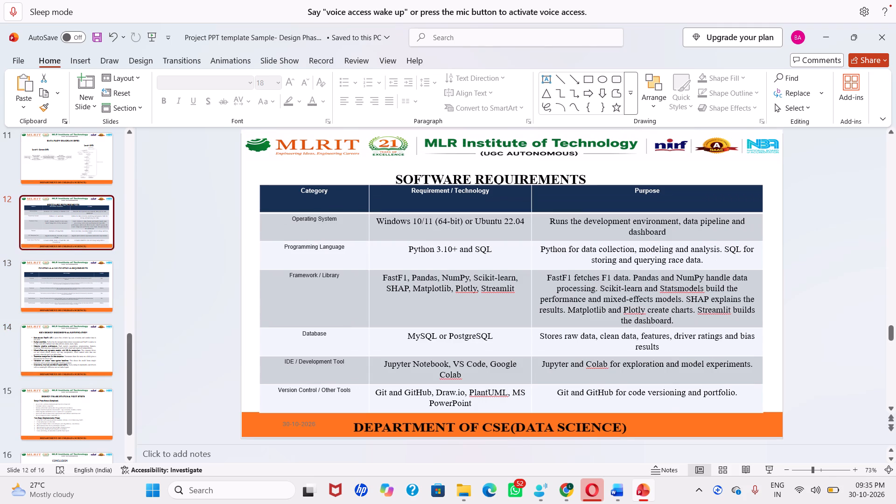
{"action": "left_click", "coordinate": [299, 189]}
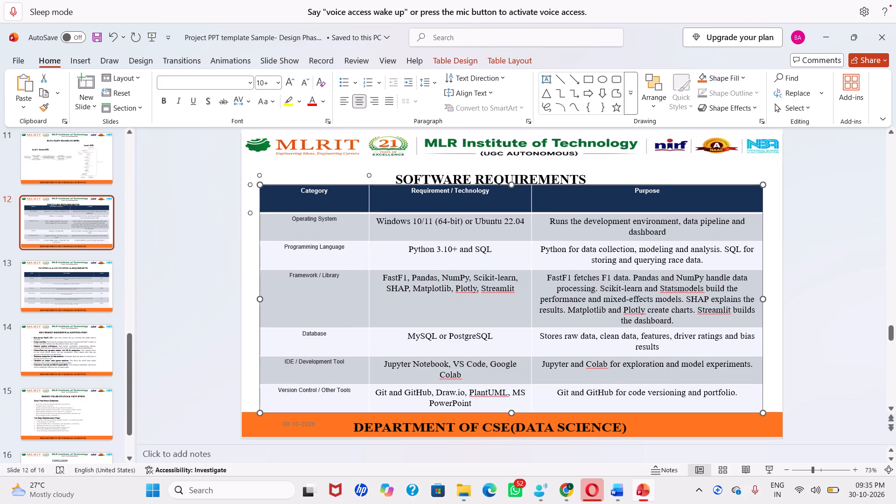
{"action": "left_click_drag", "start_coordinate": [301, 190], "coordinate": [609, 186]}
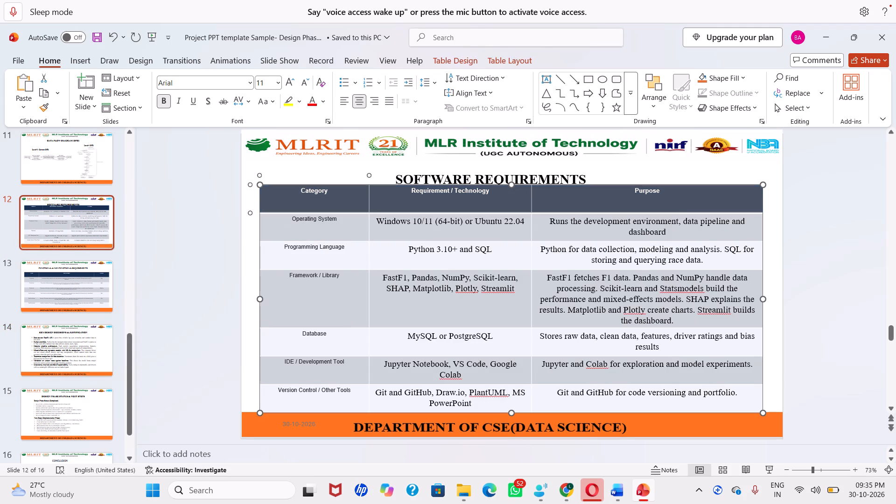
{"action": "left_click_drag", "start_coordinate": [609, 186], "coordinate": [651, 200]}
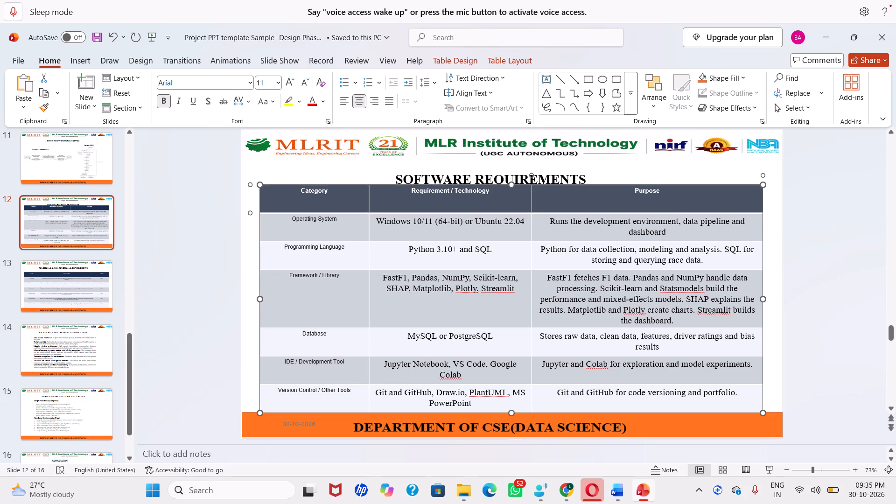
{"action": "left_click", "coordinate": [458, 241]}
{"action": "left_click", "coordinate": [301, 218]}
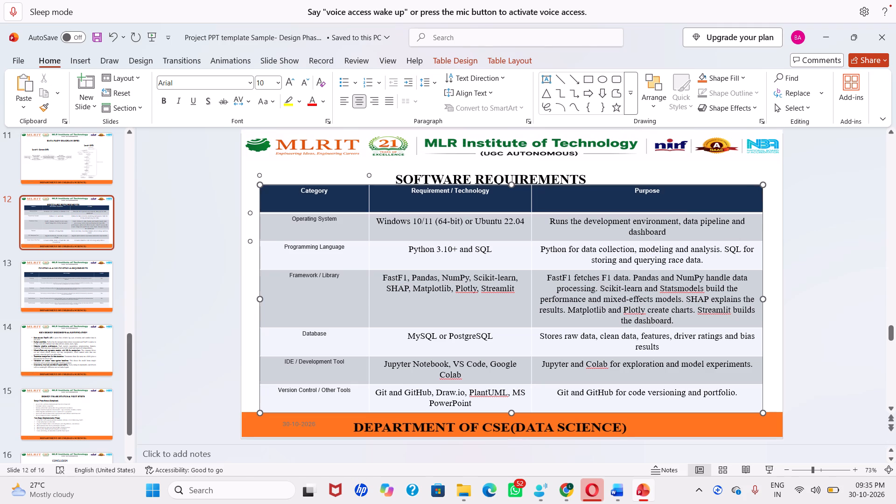
{"action": "triple_click", "coordinate": [401, 176]}
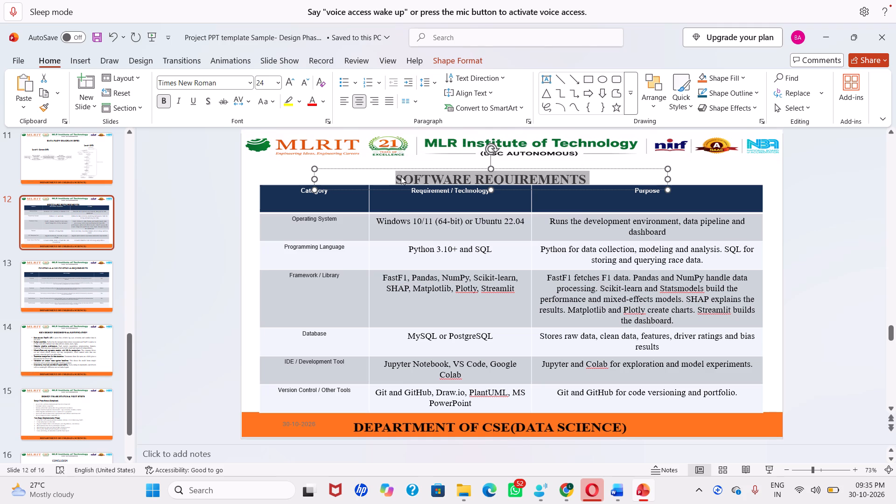
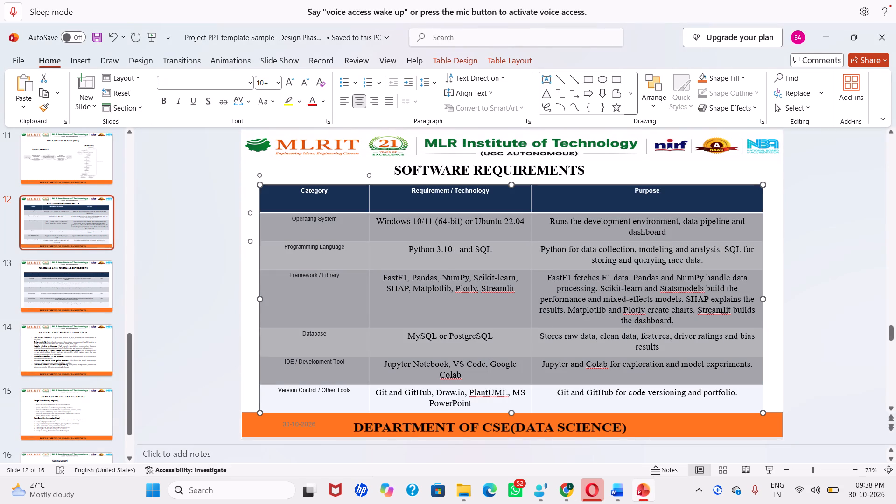
{"action": "left_click_drag", "start_coordinate": [596, 379], "coordinate": [596, 372]}
{"action": "key", "text": "BackSpace"}
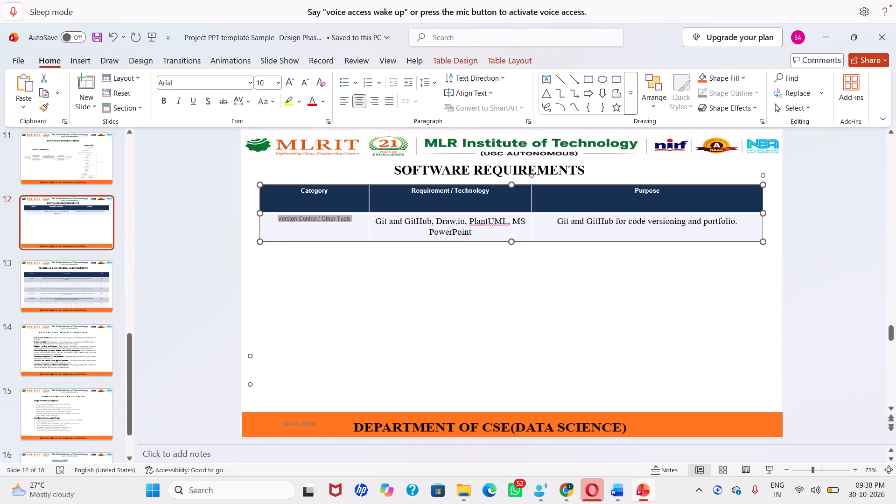
{"action": "left_click", "coordinate": [418, 222]}
{"action": "triple_click", "coordinate": [304, 219]}
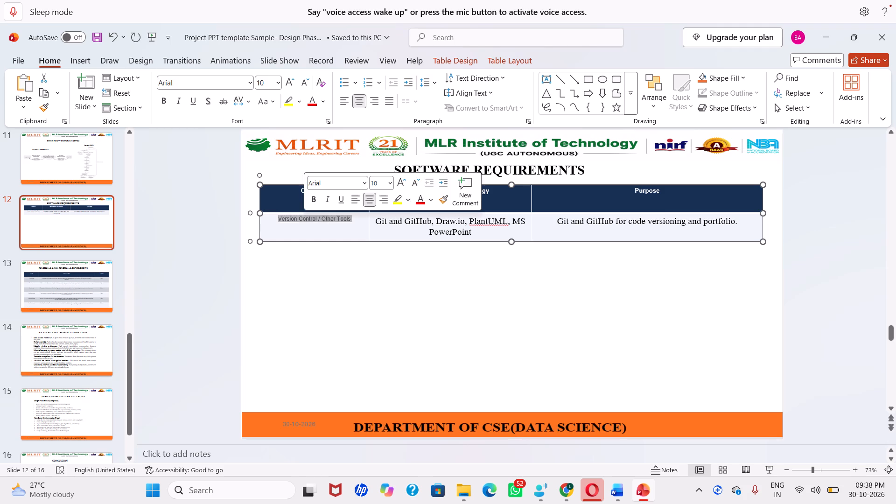
{"action": "key", "text": "BackSpace"}
{"action": "triple_click", "coordinate": [414, 225]}
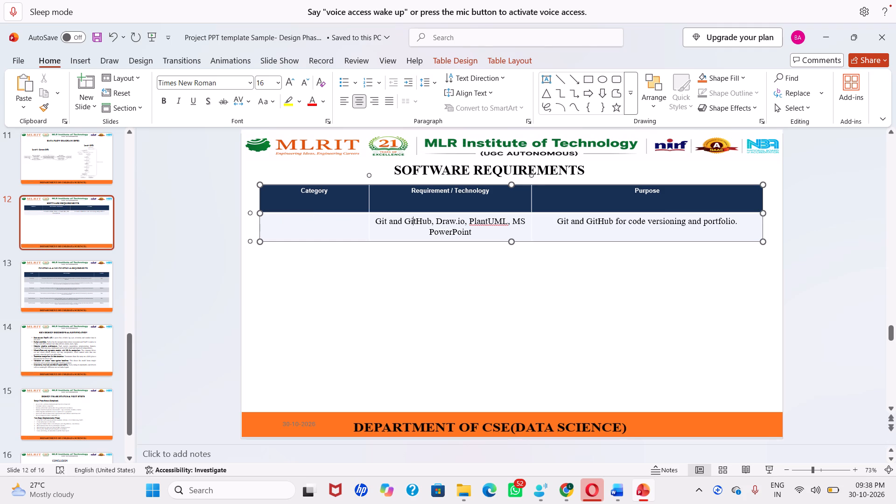
{"action": "key", "text": "BackSpace"}
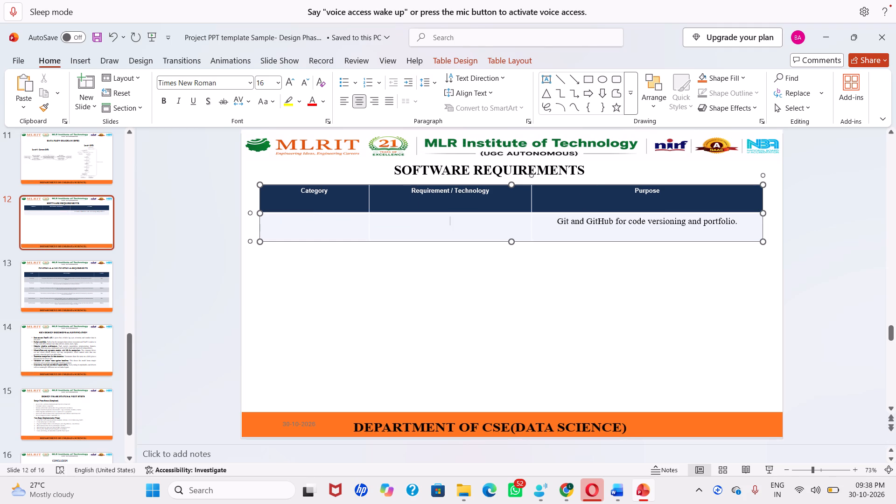
{"action": "triple_click", "coordinate": [584, 223]}
{"action": "key", "text": "BackSpace"}
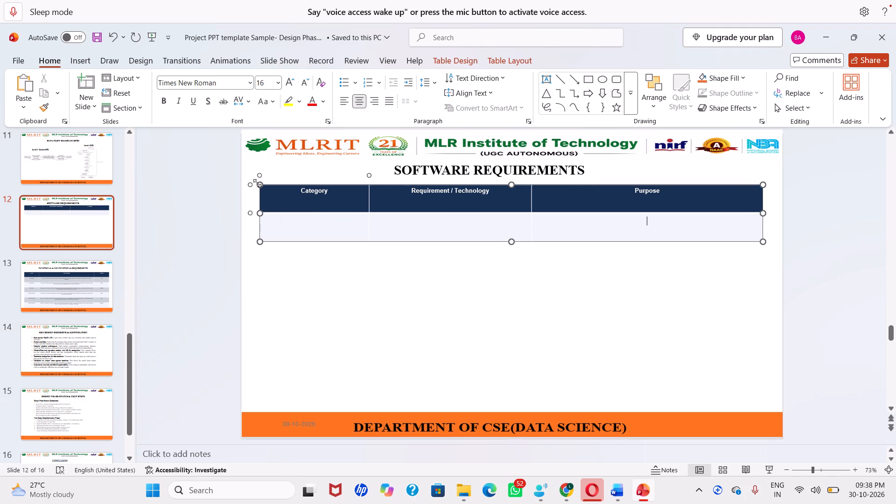
Paste the copied ChatGPT rows into slide 12's table, starting in the empty Category cell below the header.
{"action": "left_click", "coordinate": [266, 219]}
{"action": "left_click", "coordinate": [280, 219]}
{"action": "key", "text": "ctrl+v"}
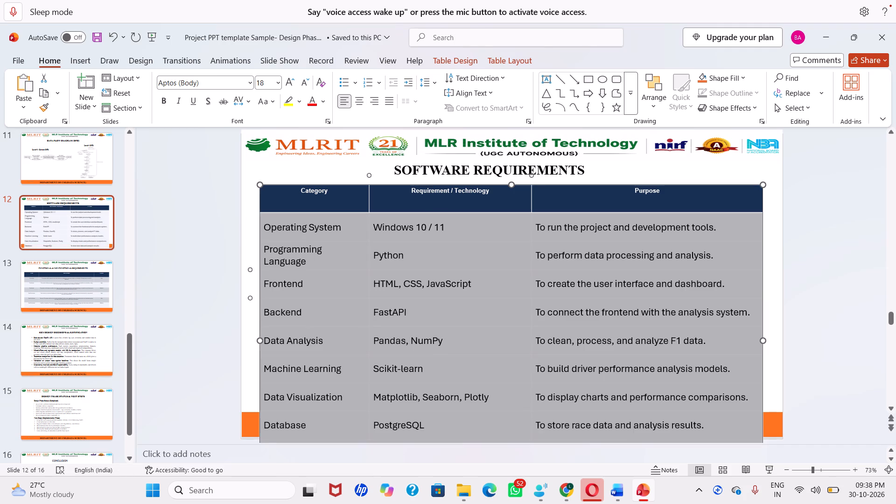
{"action": "left_click", "coordinate": [429, 271]}
{"action": "left_click", "coordinate": [354, 162]}
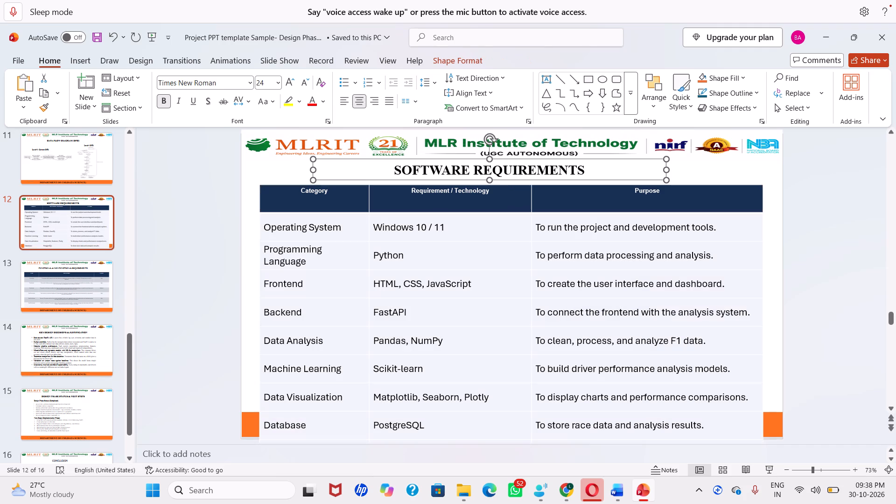
Format the whole software requirements table, header included, in Times New Roman at size 18.
{"action": "scroll", "coordinate": [418, 286], "scroll_direction": "down", "scroll_amount": 2}
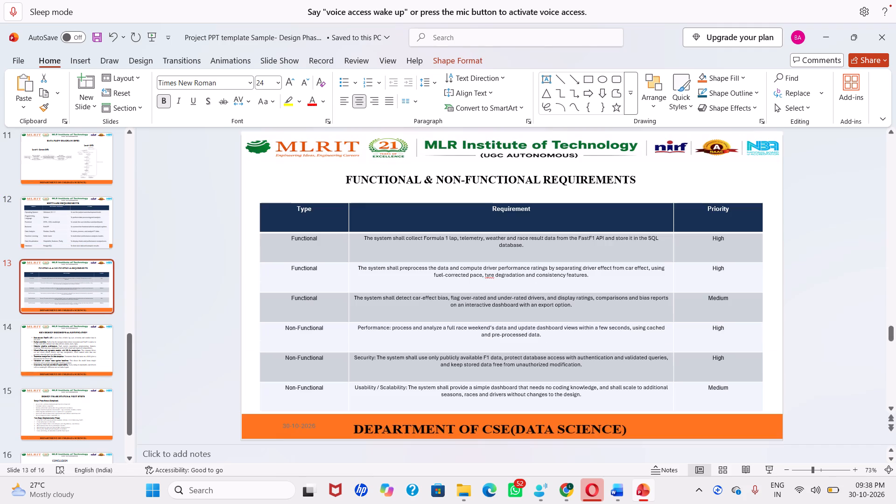
{"action": "scroll", "coordinate": [418, 286], "scroll_direction": "down", "scroll_amount": 1}
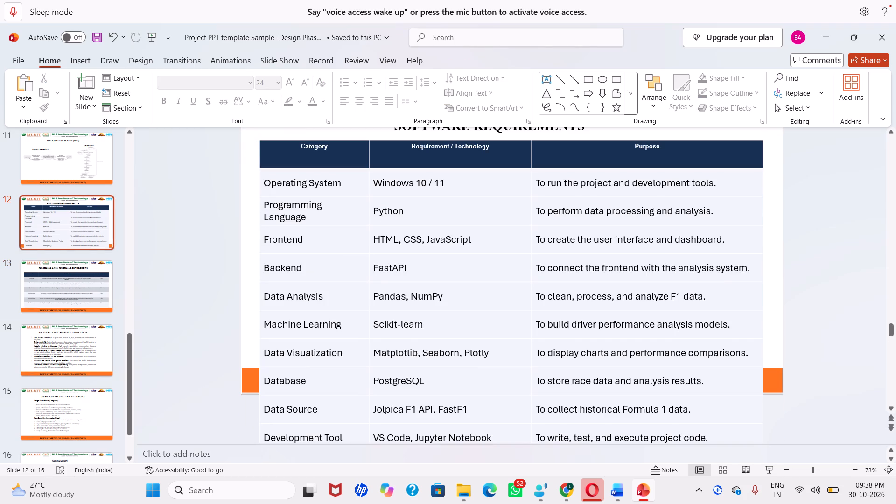
{"action": "left_click_drag", "start_coordinate": [312, 147], "coordinate": [604, 415]}
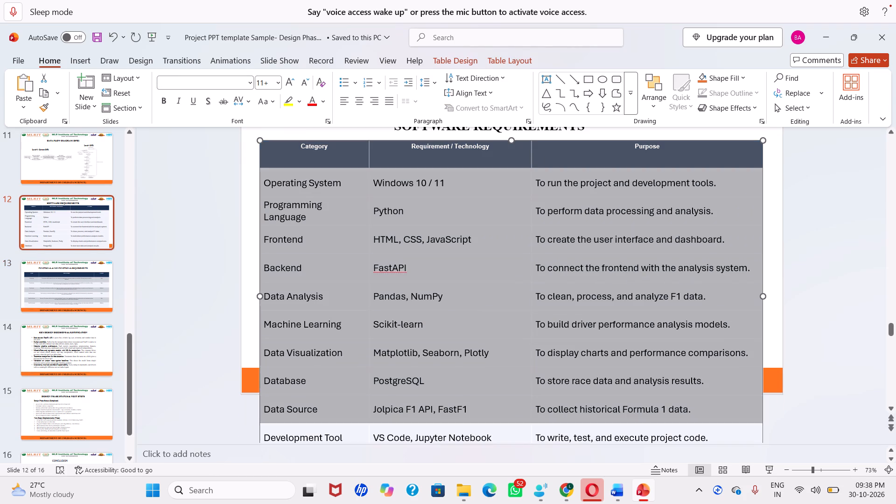
{"action": "left_click_drag", "start_coordinate": [604, 415], "coordinate": [648, 452]}
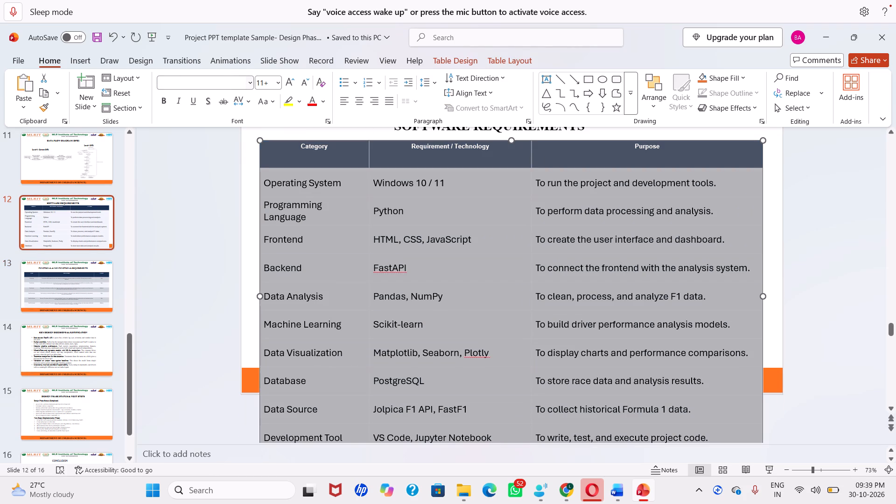
{"action": "left_click", "coordinate": [252, 85]}
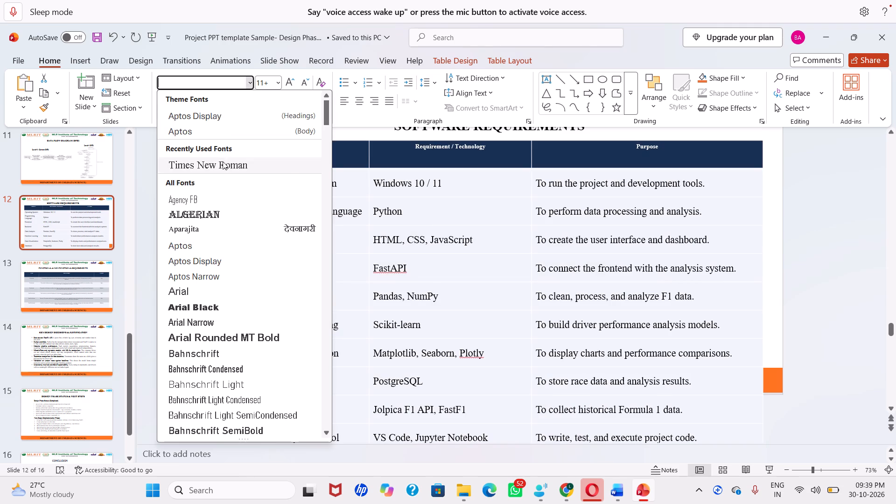
{"action": "left_click", "coordinate": [223, 162]}
{"action": "left_click", "coordinate": [279, 77]}
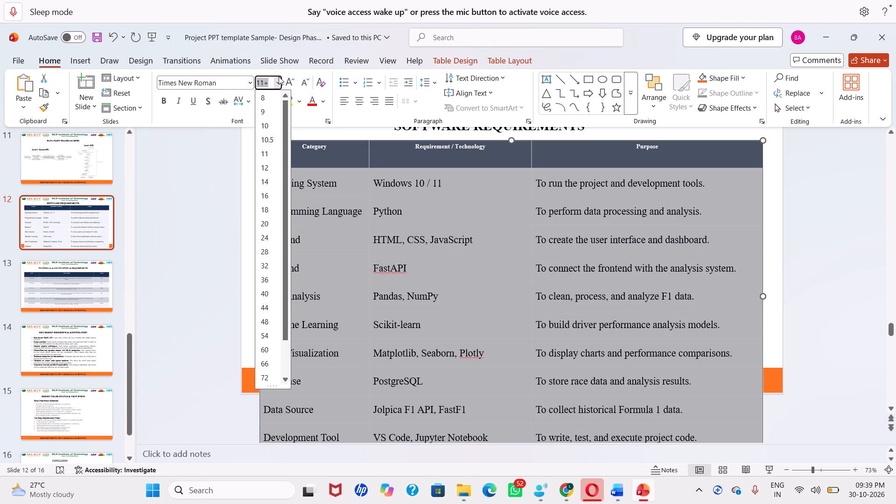
{"action": "left_click", "coordinate": [265, 211]}
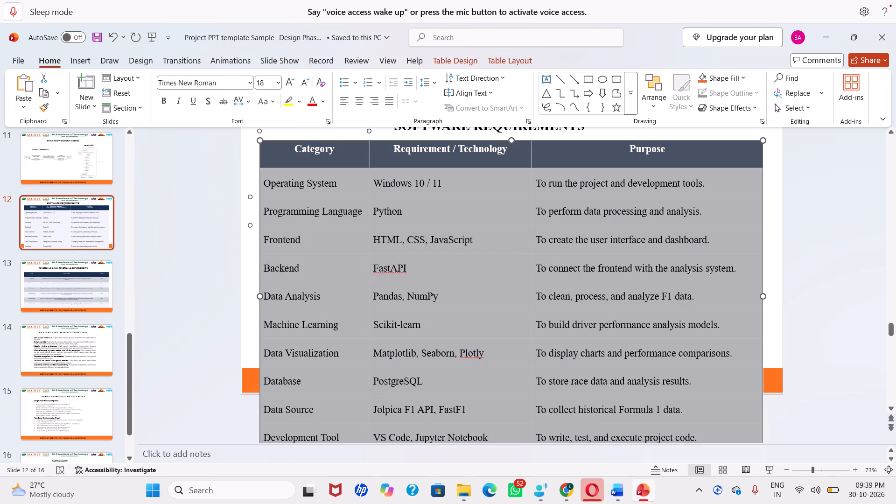
{"action": "left_click", "coordinate": [229, 310]}
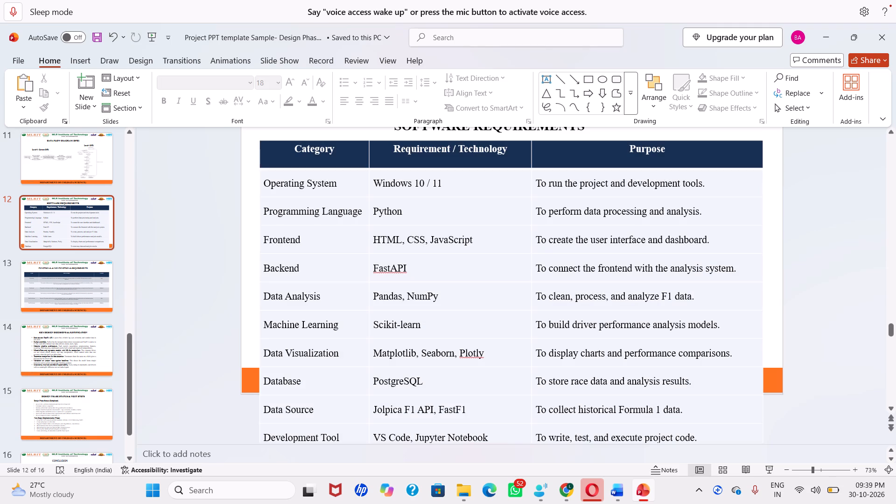
Delete the Database, Data Source and Development Tool rows from the end of slide 12's table.
{"action": "left_click", "coordinate": [266, 382]}
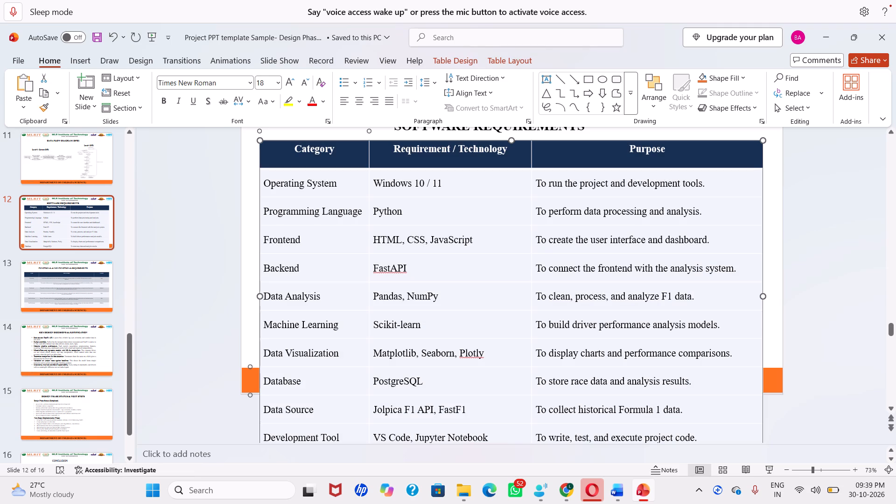
{"action": "left_click", "coordinate": [269, 382]}
{"action": "left_click_drag", "start_coordinate": [269, 382], "coordinate": [518, 465]}
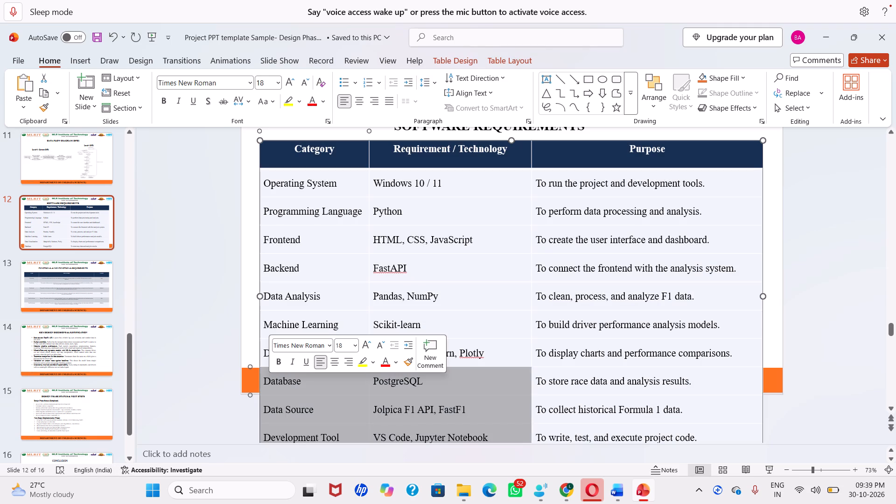
{"action": "left_click_drag", "start_coordinate": [518, 465], "coordinate": [575, 469]}
{"action": "key", "text": "BackSpace"}
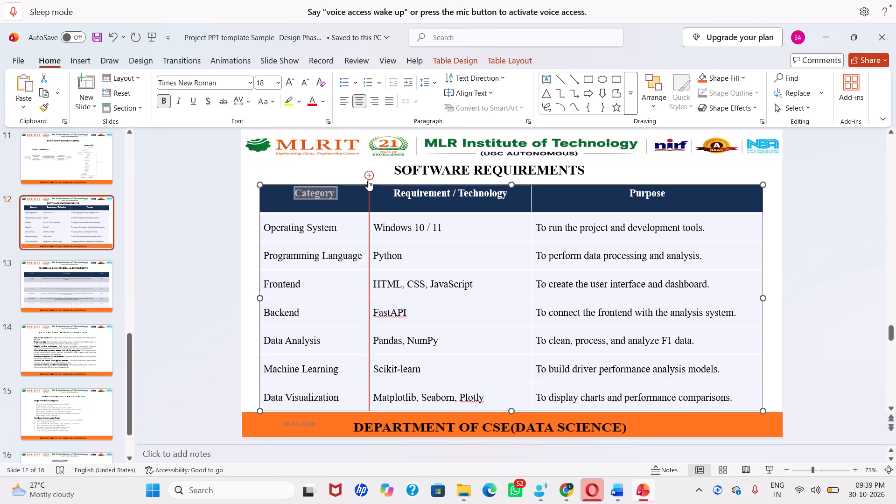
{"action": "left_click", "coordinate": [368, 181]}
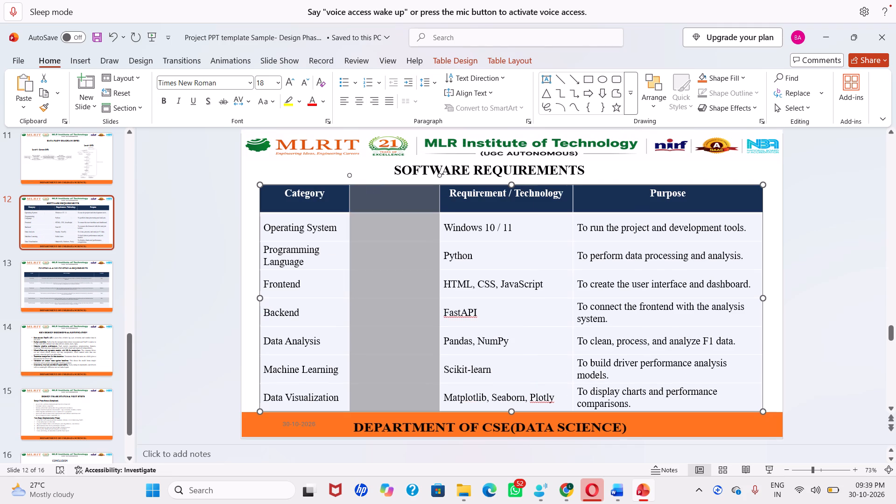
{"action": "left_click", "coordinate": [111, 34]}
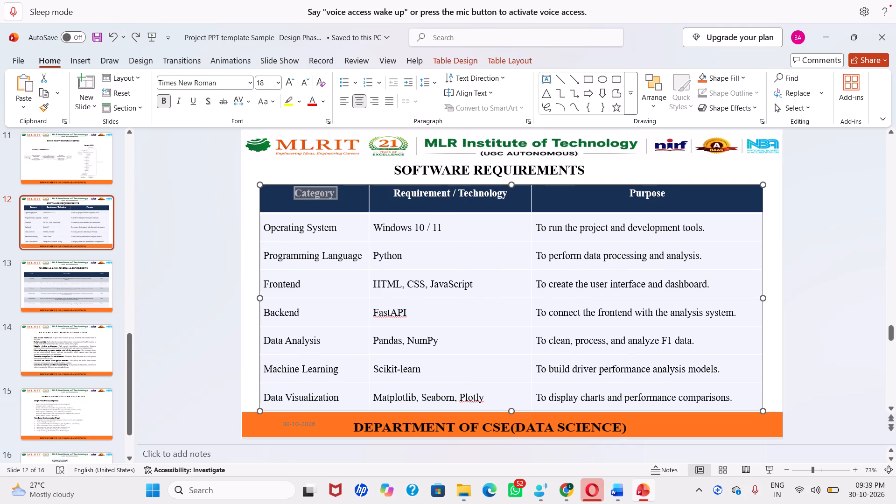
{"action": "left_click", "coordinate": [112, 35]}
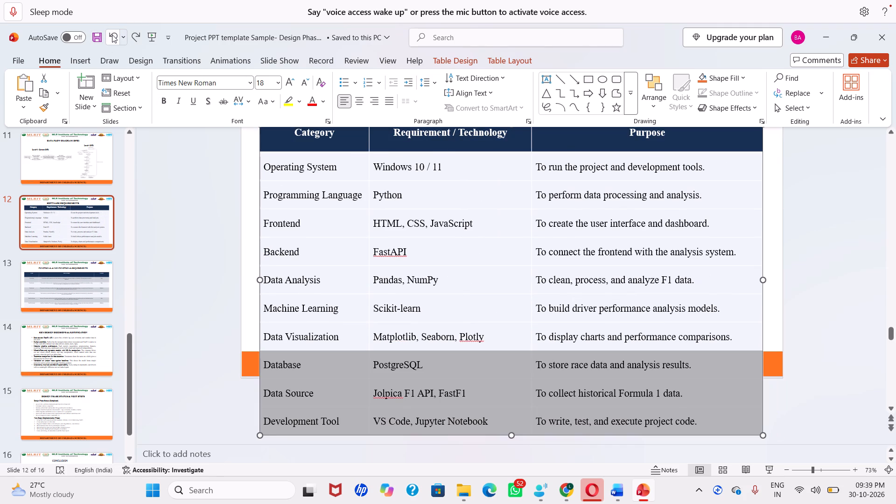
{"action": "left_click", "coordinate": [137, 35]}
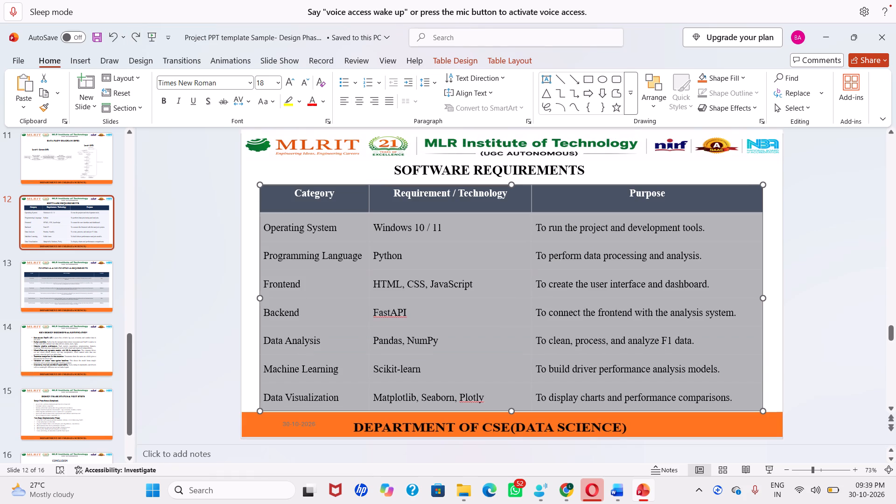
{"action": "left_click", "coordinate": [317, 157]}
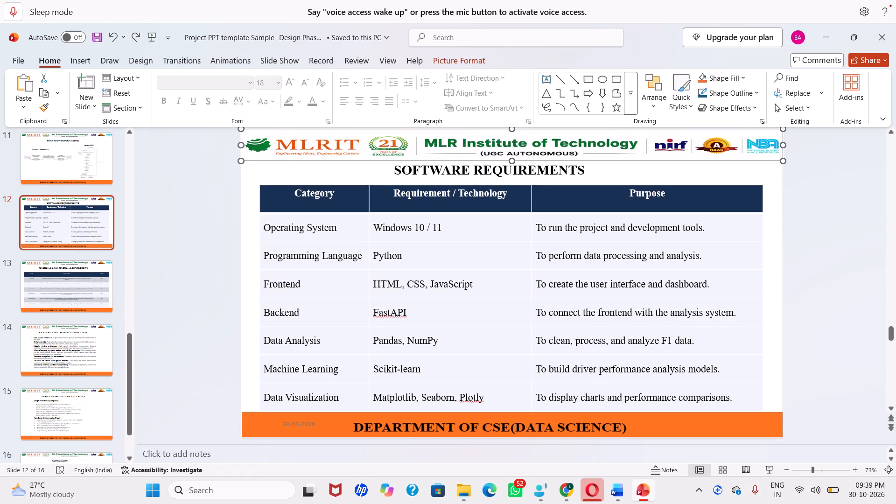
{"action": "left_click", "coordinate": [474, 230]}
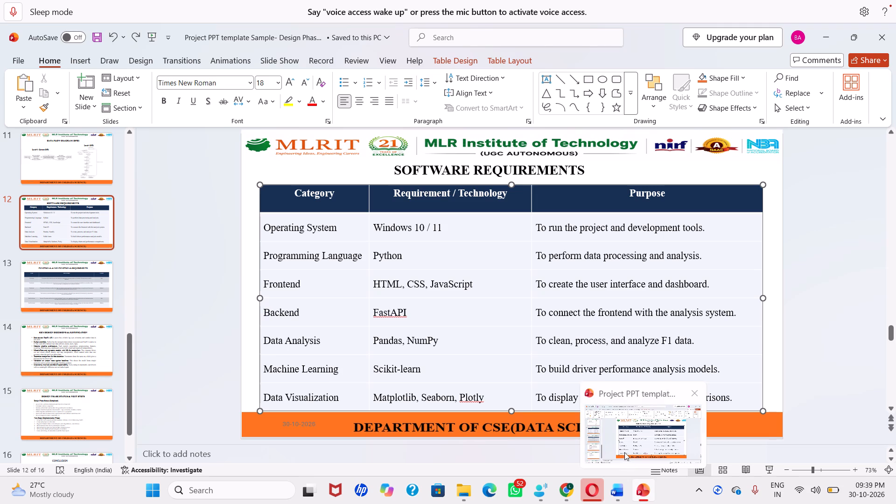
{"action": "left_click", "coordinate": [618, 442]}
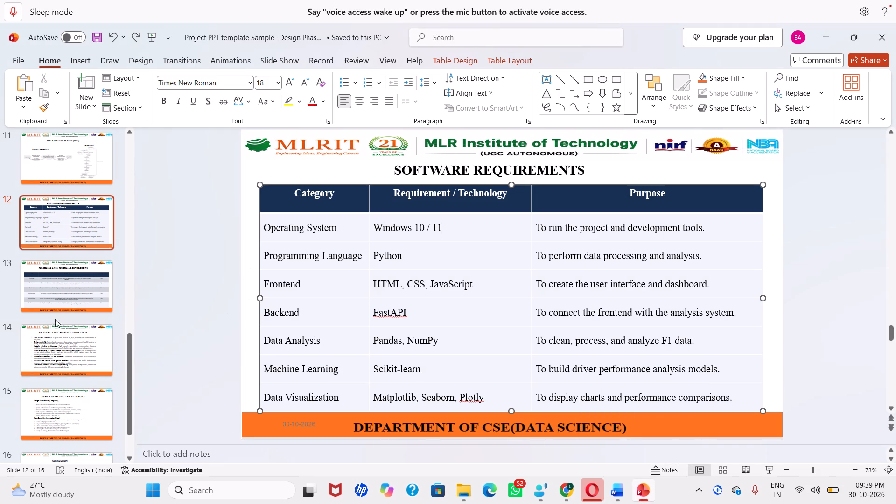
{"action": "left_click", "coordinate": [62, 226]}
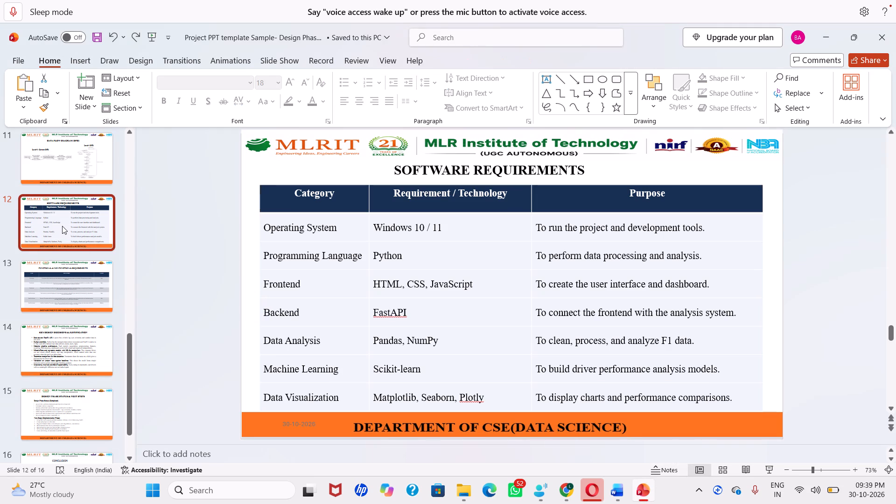
Copy slide 13's title "FUNCTIONAL & NON-FUNCTIONAL REQUIREMENTS" and switch to the ChatGPT conversation in Chrome.
{"action": "left_click", "coordinate": [57, 285]}
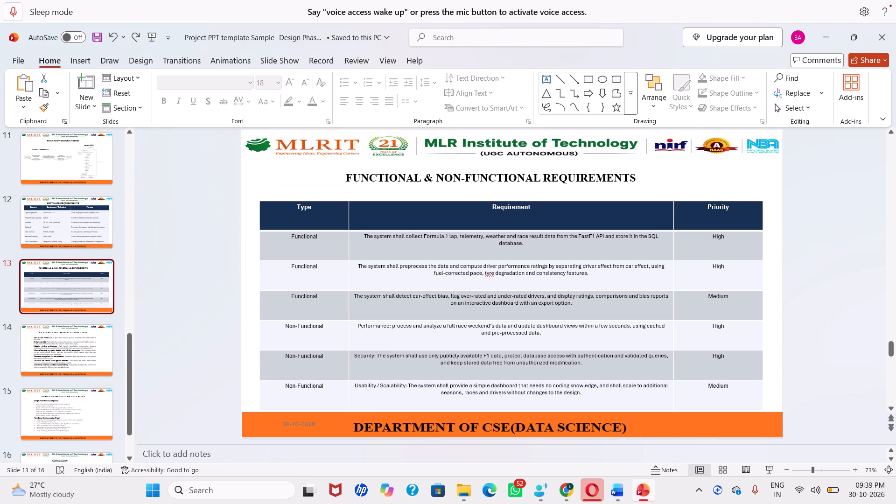
{"action": "triple_click", "coordinate": [378, 177]}
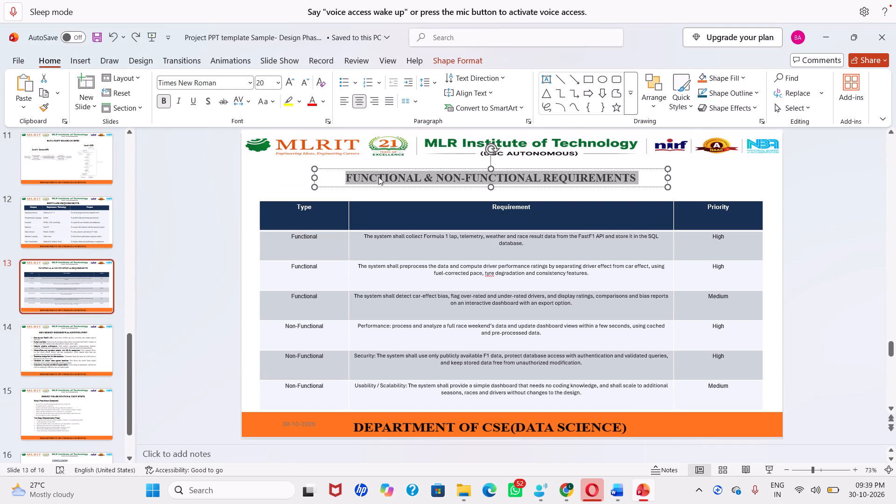
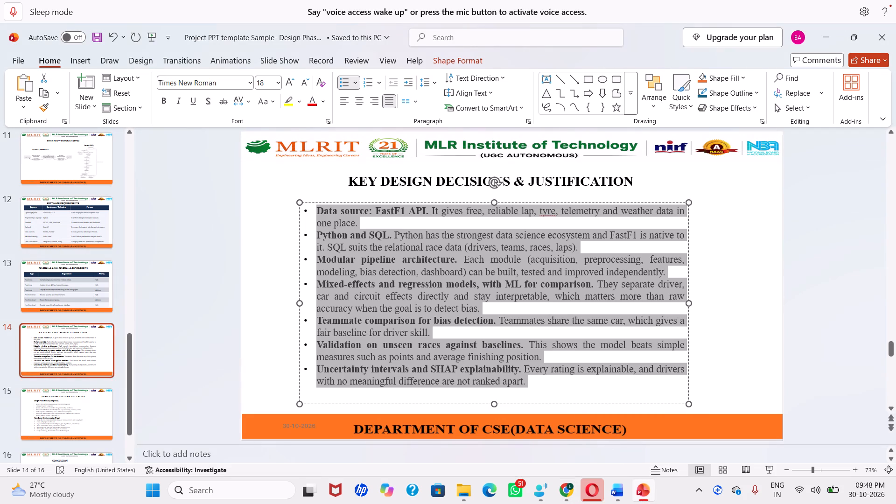
{"action": "key", "text": "BackSpace"}
{"action": "key", "text": "ctrl+v"}
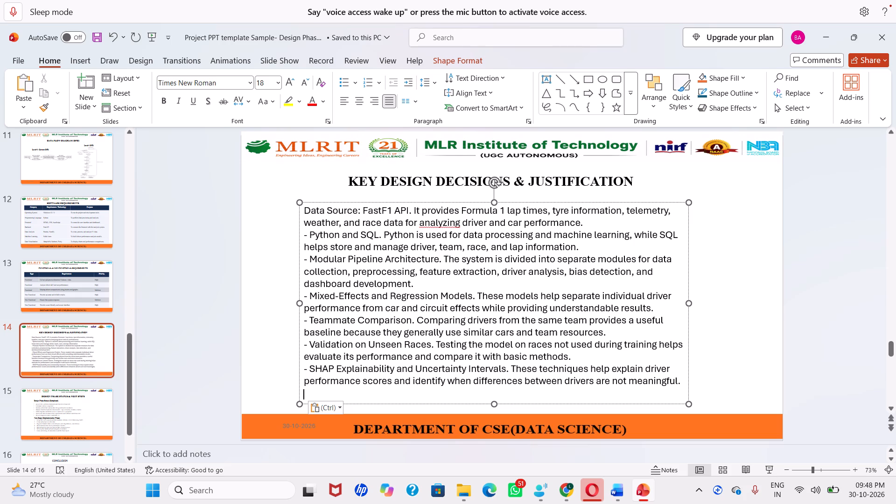
Set all the pasted body text on slide 14 to the Times New Roman font.
{"action": "left_click_drag", "start_coordinate": [305, 208], "coordinate": [621, 387]}
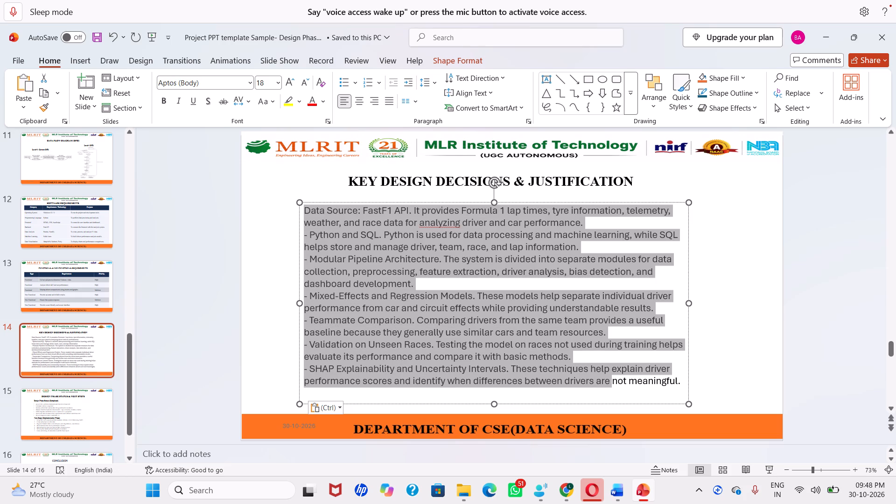
{"action": "left_click_drag", "start_coordinate": [621, 387], "coordinate": [699, 388]}
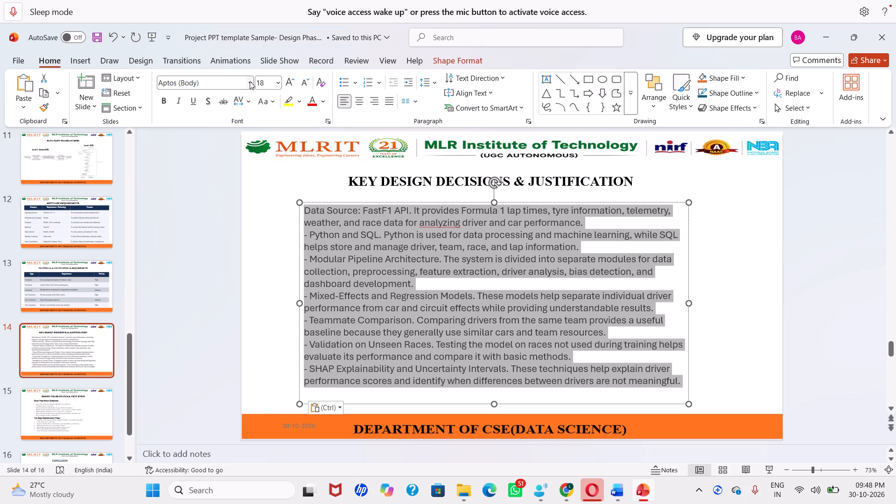
{"action": "left_click", "coordinate": [250, 81]}
{"action": "left_click", "coordinate": [222, 163]}
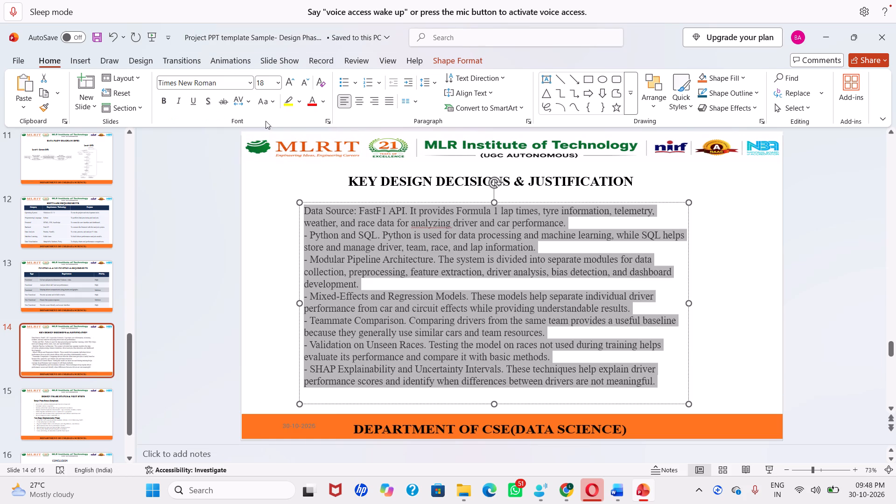
{"action": "left_click", "coordinate": [290, 168]}
Make the "Data Source:" lead-in of slide 14's first point bold.
{"action": "left_click_drag", "start_coordinate": [356, 210], "coordinate": [332, 208]}
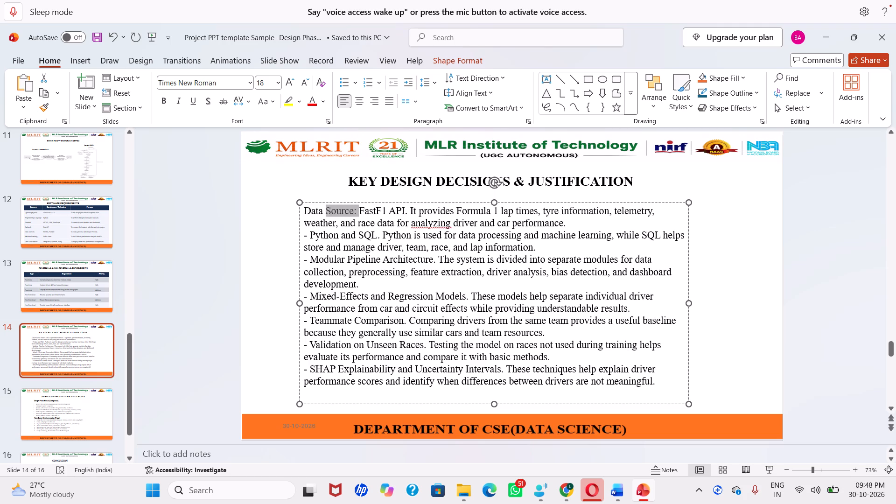
{"action": "left_click_drag", "start_coordinate": [332, 208], "coordinate": [306, 210]}
{"action": "left_click", "coordinate": [167, 103]}
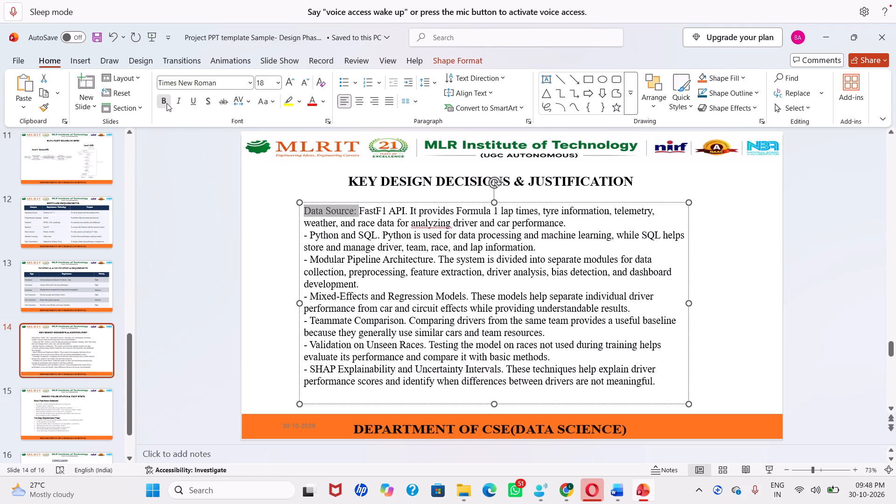
Make the "Python and SQL" lead-in bold and replace the full stop after it with a colon.
{"action": "left_click", "coordinate": [379, 235]}
{"action": "left_click_drag", "start_coordinate": [379, 235], "coordinate": [353, 230]}
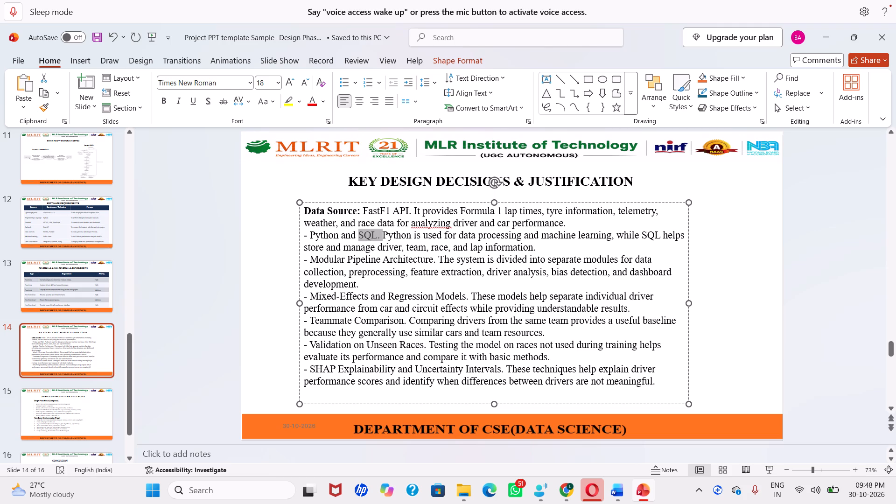
{"action": "left_click_drag", "start_coordinate": [353, 230], "coordinate": [328, 234]}
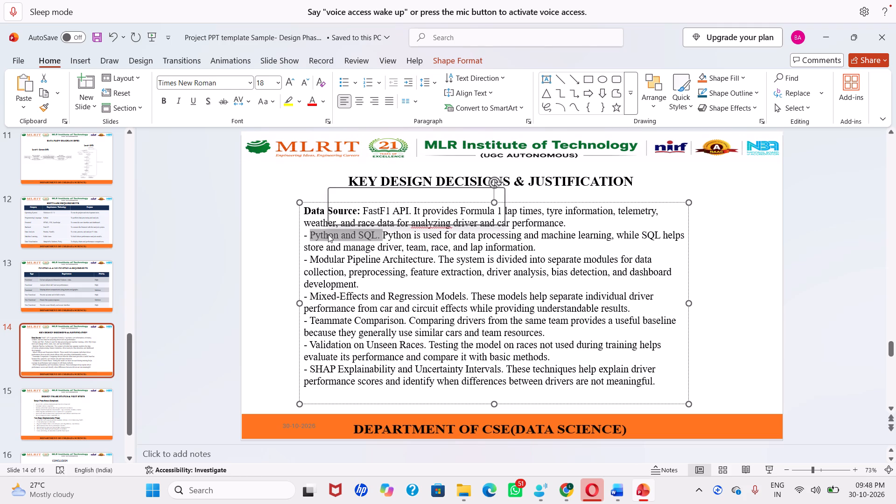
{"action": "left_click", "coordinate": [168, 100]}
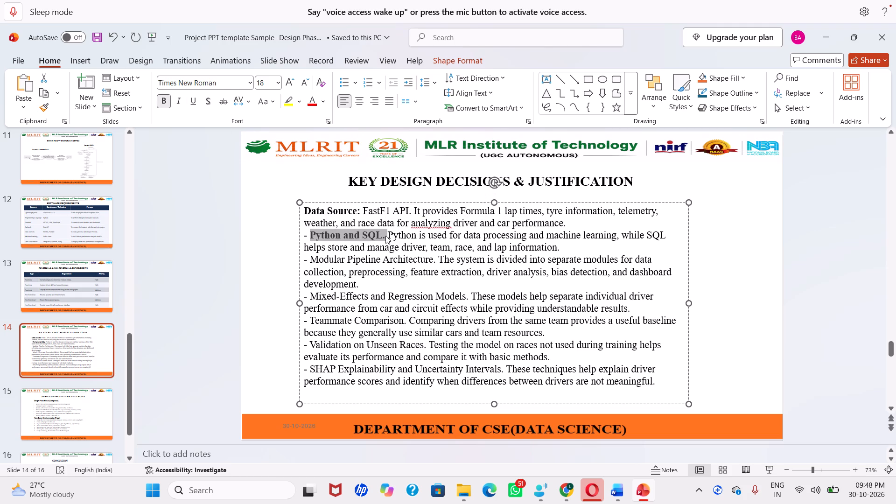
{"action": "left_click", "coordinate": [385, 236]}
{"action": "key", "text": "BackSpace"}
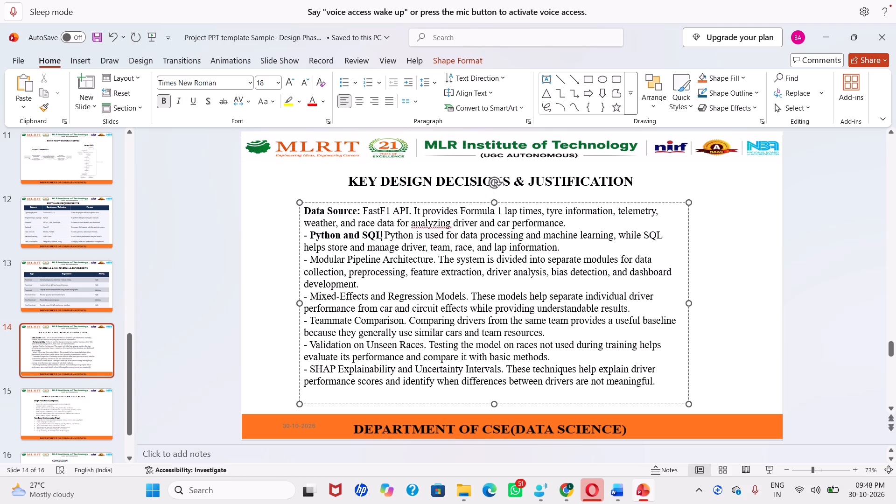
{"action": "key", "text": "shift+colon"}
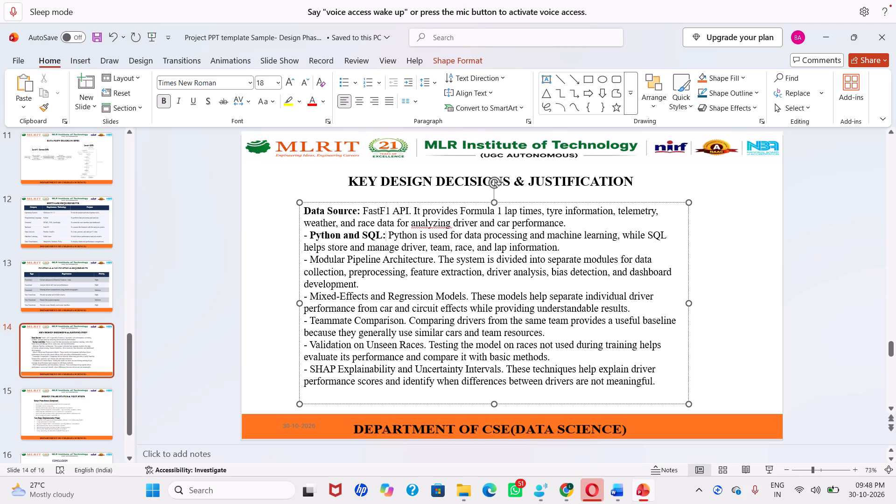
Make the "Modular Pipeline Architecture" lead-in bold and replace its full stop and trailing space with a colon.
{"action": "left_click", "coordinate": [437, 262]}
{"action": "left_click_drag", "start_coordinate": [437, 262], "coordinate": [335, 261]}
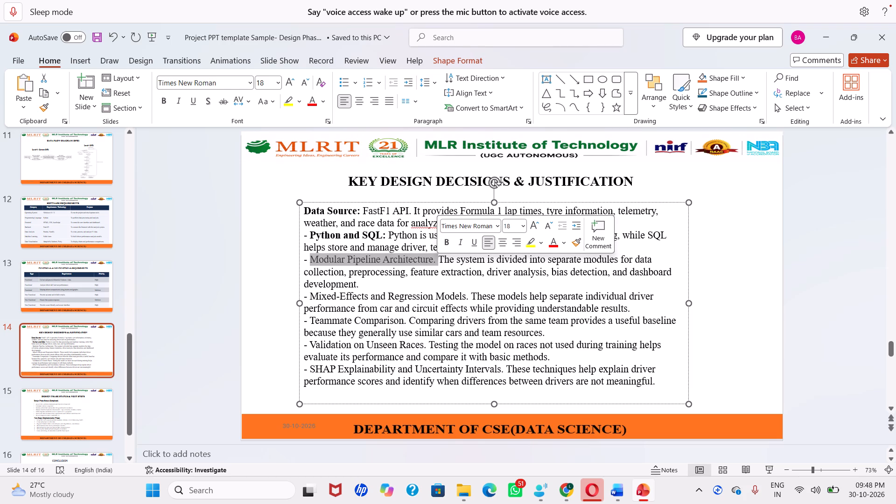
{"action": "left_click_drag", "start_coordinate": [335, 261], "coordinate": [334, 261]}
{"action": "left_click", "coordinate": [167, 103]}
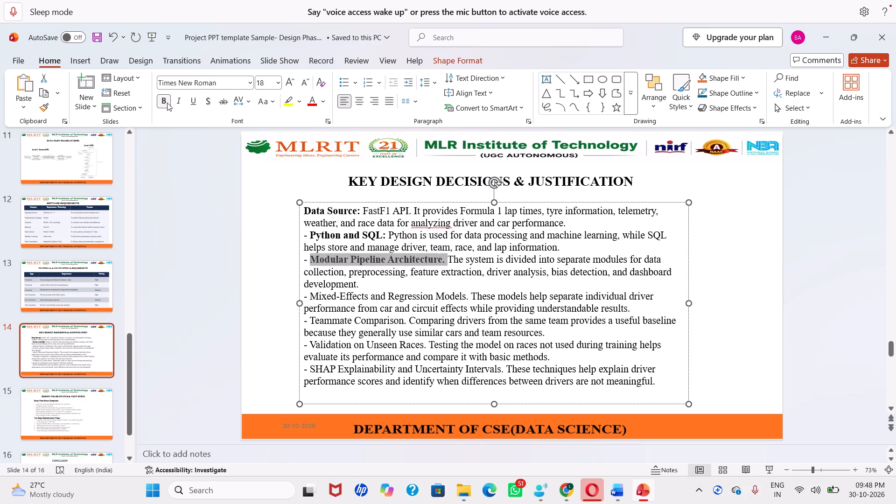
{"action": "left_click", "coordinate": [448, 259]}
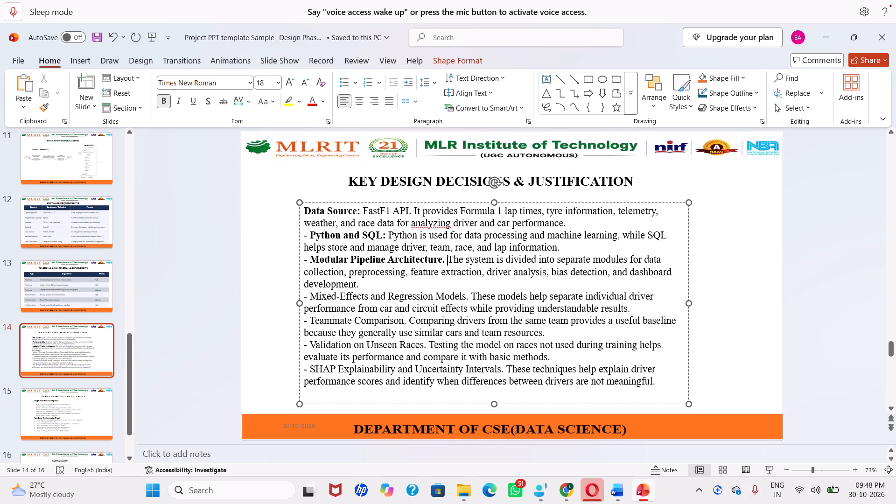
{"action": "key", "text": "BackSpace"}
{"action": "key", "text": "BackSpace"}
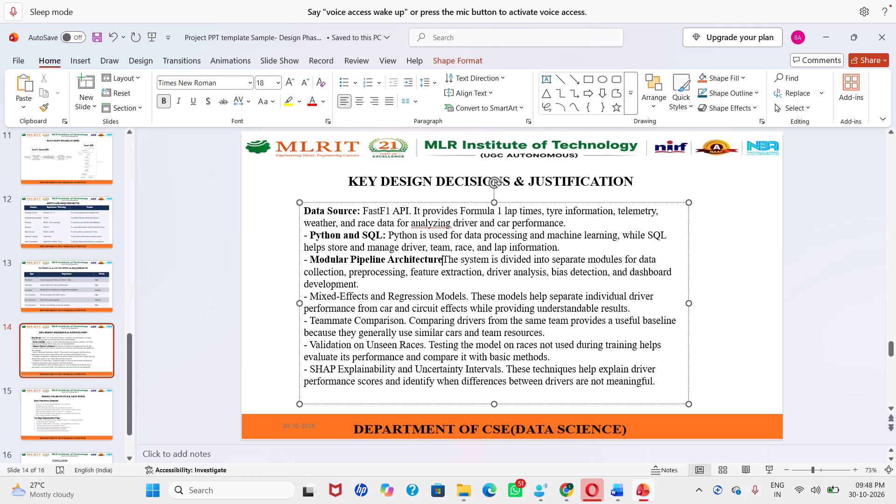
{"action": "key", "text": "shift+colon"}
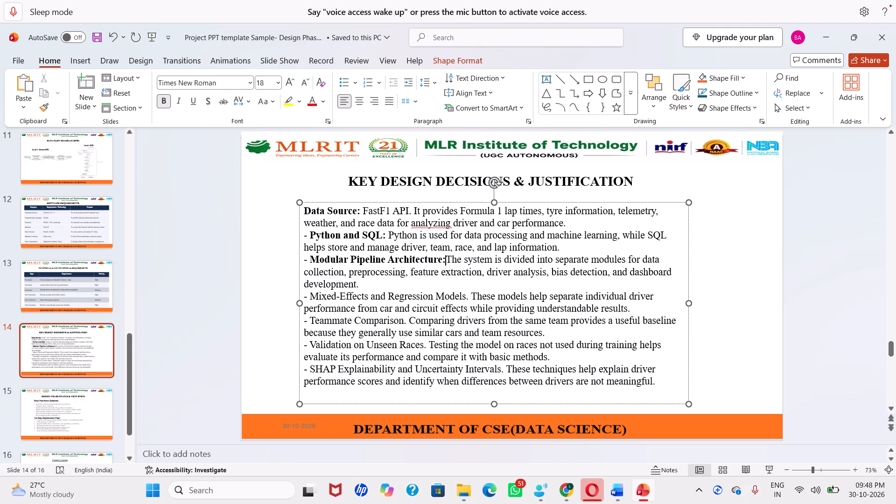
Make the "Mixed-Effects and Regression Models" and "Teammate Comparison" lead-ins bold.
{"action": "left_click", "coordinate": [468, 295]}
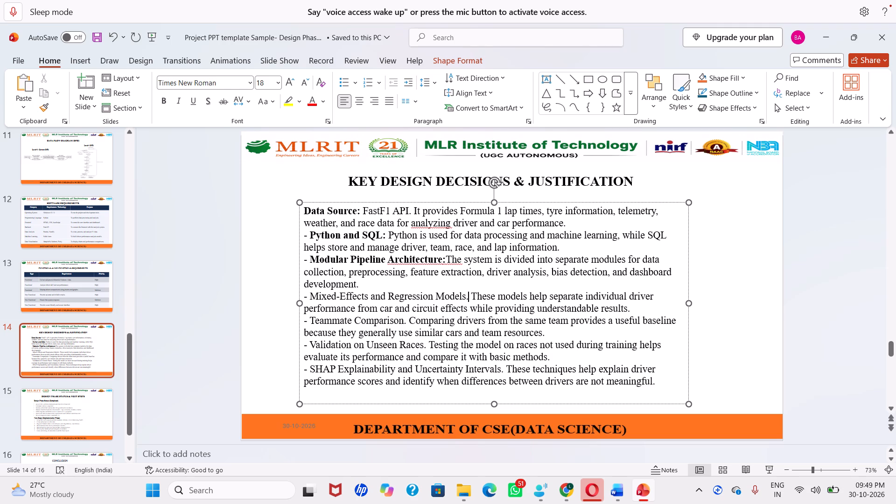
{"action": "left_click_drag", "start_coordinate": [468, 295], "coordinate": [256, 288]}
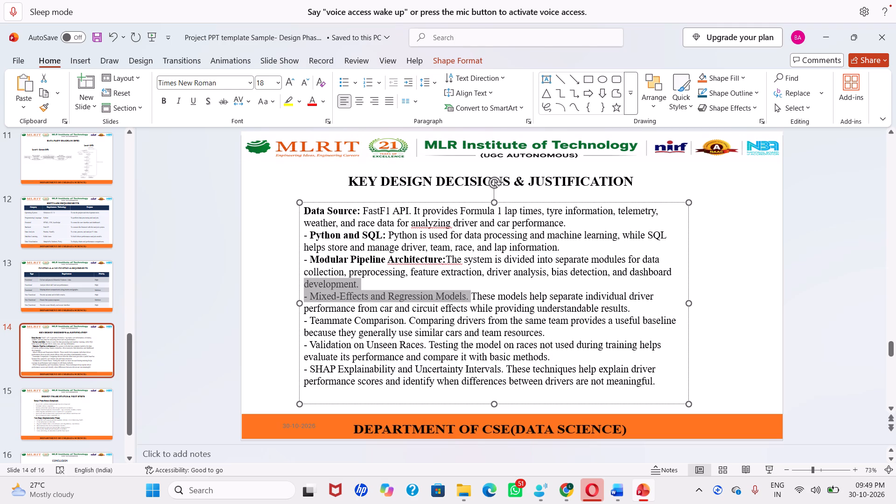
{"action": "left_click_drag", "start_coordinate": [256, 288], "coordinate": [268, 299]}
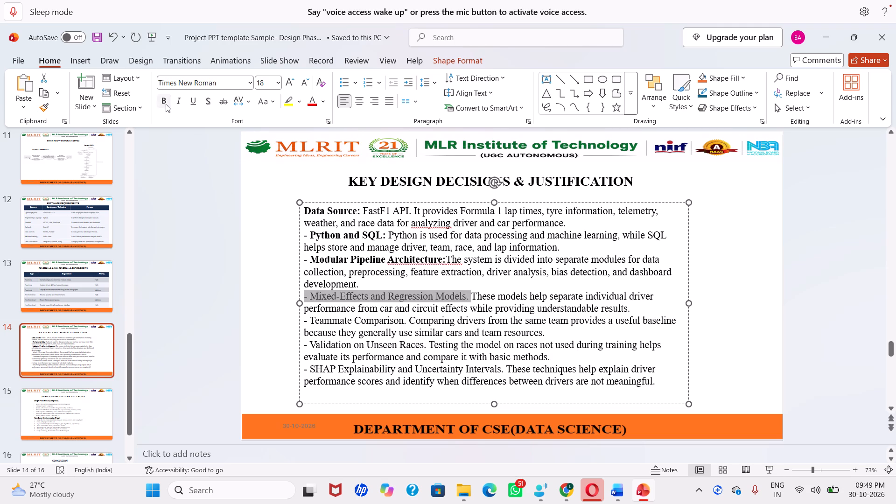
{"action": "left_click", "coordinate": [166, 104]}
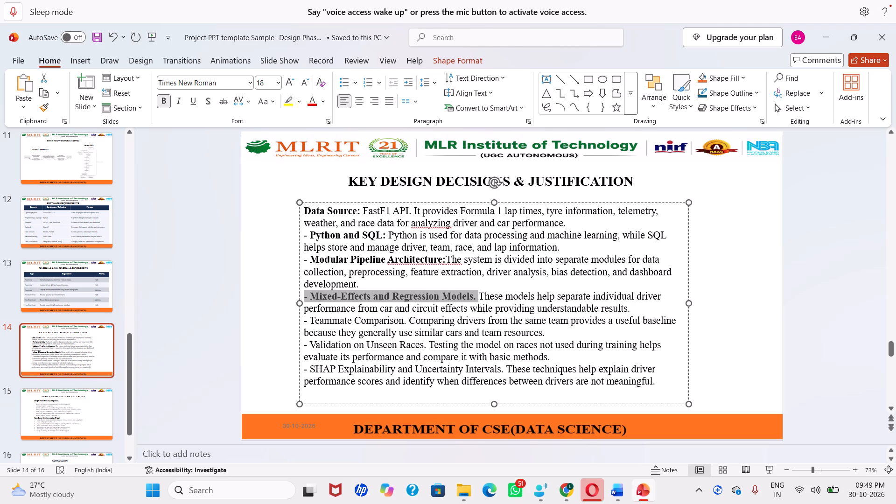
{"action": "left_click", "coordinate": [407, 323]}
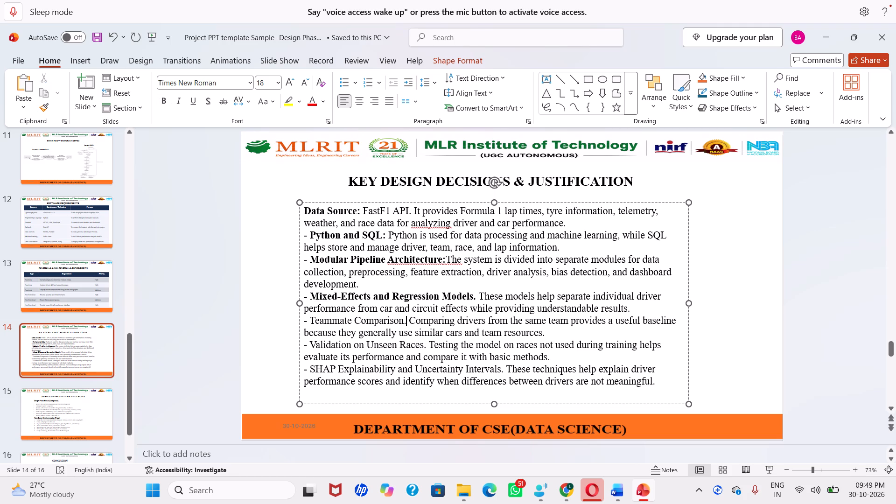
{"action": "left_click_drag", "start_coordinate": [403, 317], "coordinate": [355, 321]}
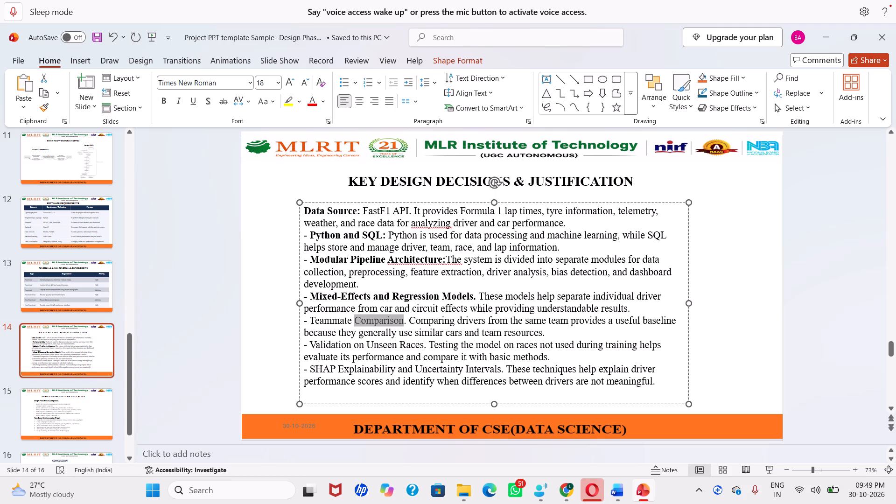
{"action": "left_click_drag", "start_coordinate": [355, 321], "coordinate": [331, 323]}
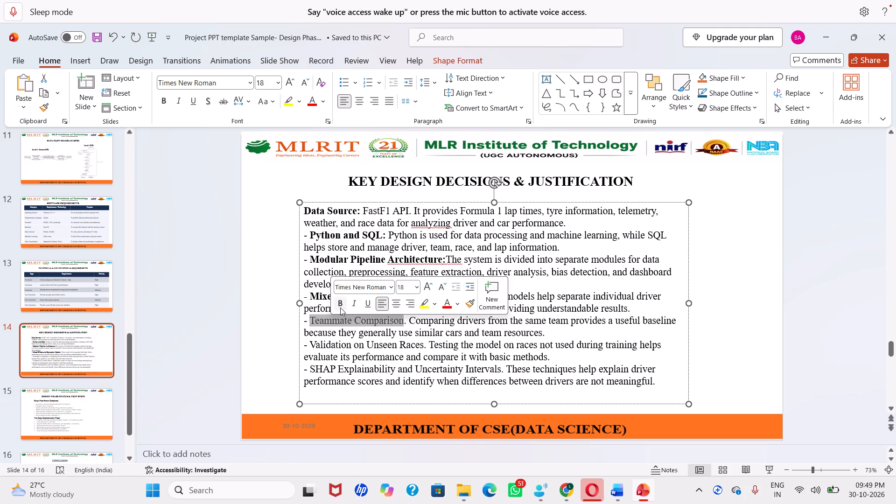
{"action": "left_click", "coordinate": [340, 308]}
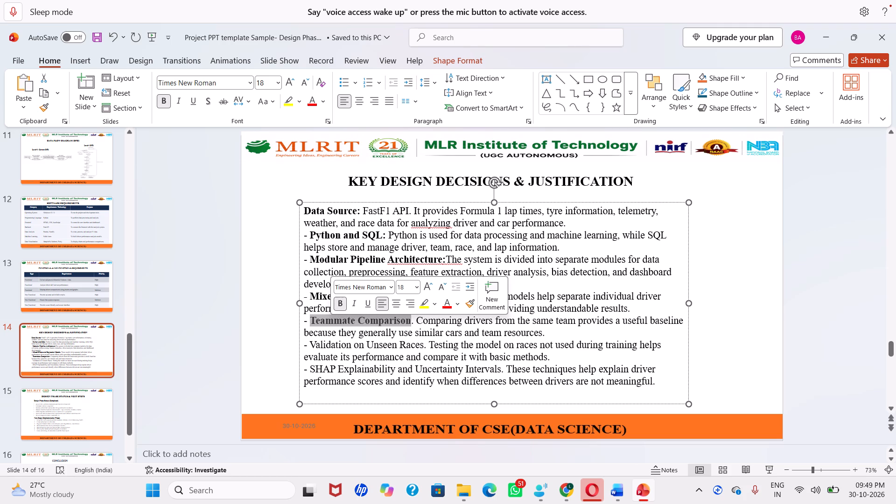
Make the "Validation on Unseen Races" and "SHAP Explainability and Uncertainty Intervals" lead-ins bold.
{"action": "left_click", "coordinate": [426, 347]}
{"action": "left_click_drag", "start_coordinate": [426, 347], "coordinate": [324, 343]}
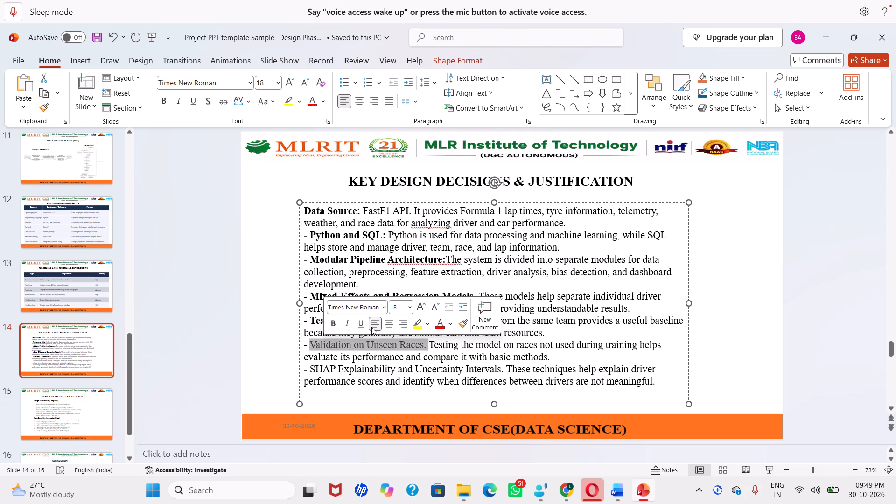
{"action": "left_click", "coordinate": [335, 321]}
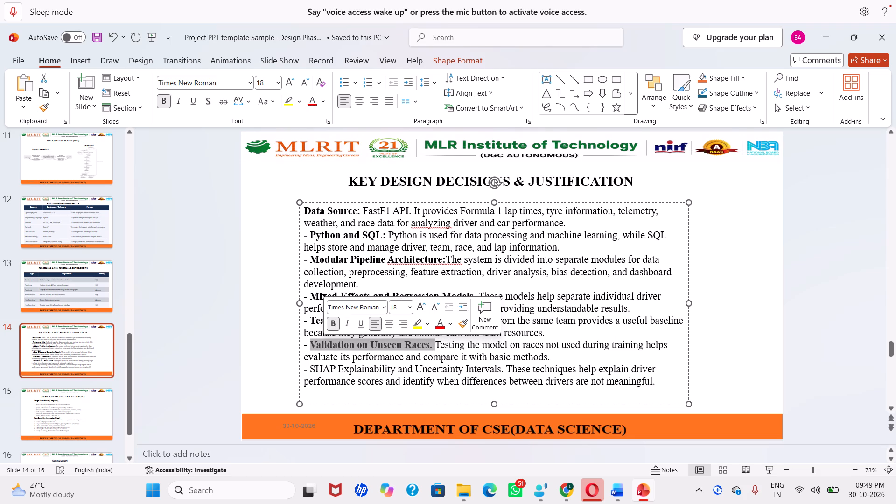
{"action": "left_click", "coordinate": [505, 370]}
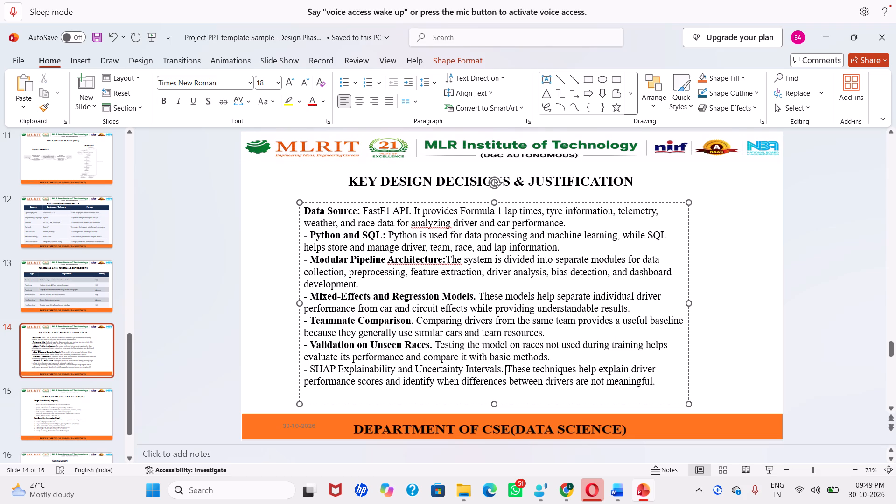
{"action": "left_click_drag", "start_coordinate": [503, 369], "coordinate": [346, 361]}
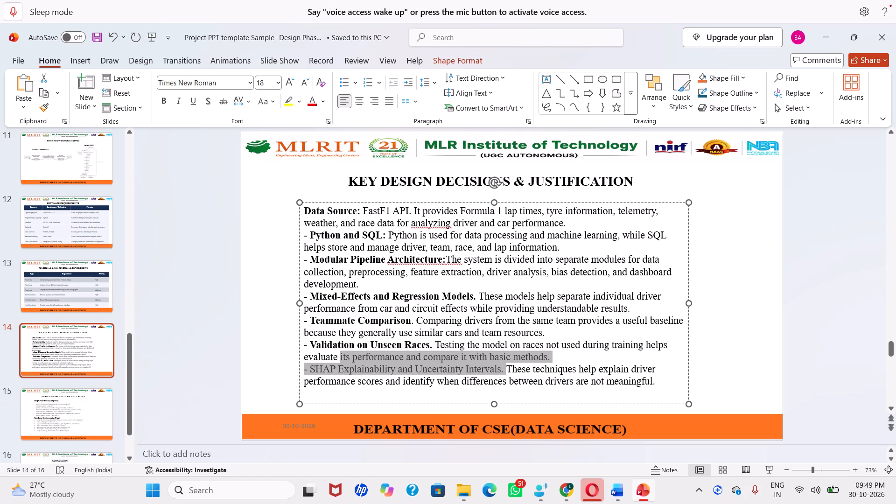
{"action": "left_click_drag", "start_coordinate": [346, 361], "coordinate": [300, 371]}
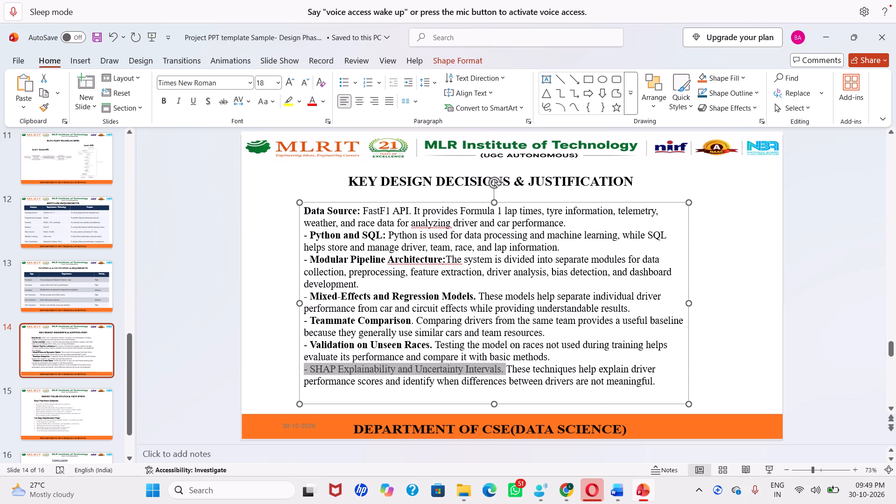
{"action": "left_click_drag", "start_coordinate": [300, 371], "coordinate": [302, 369]}
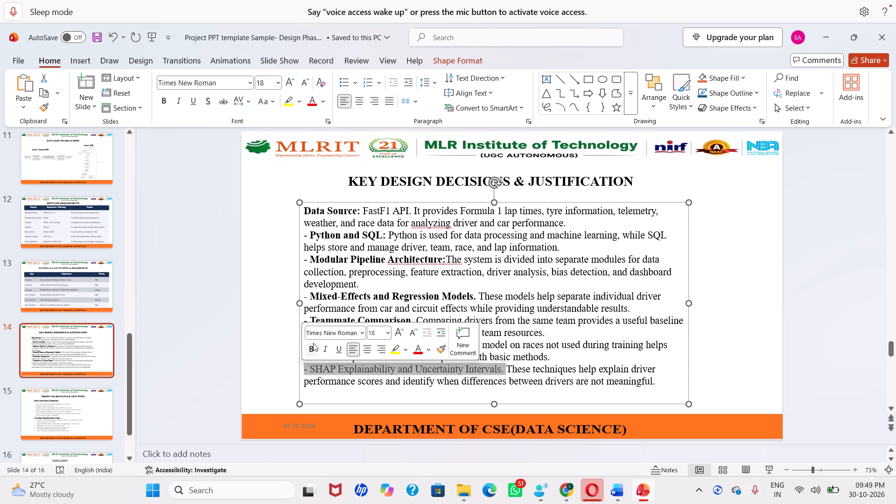
{"action": "left_click", "coordinate": [313, 343]}
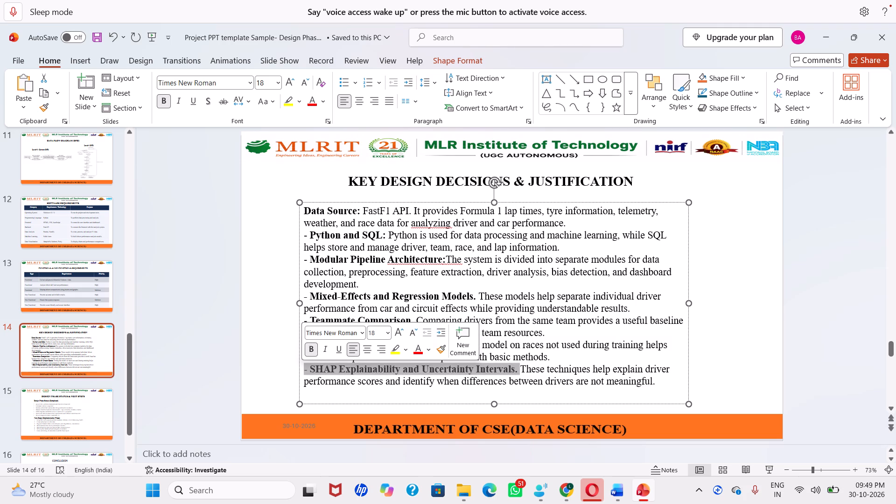
Replace the full stops after "Mixed-Effects and Regression Models" and "Teammate Comparison" with colons, keeping a space before the following text.
{"action": "left_click", "coordinate": [479, 296]}
{"action": "key", "text": "BackSpace"}
{"action": "key", "text": "BackSpace"}
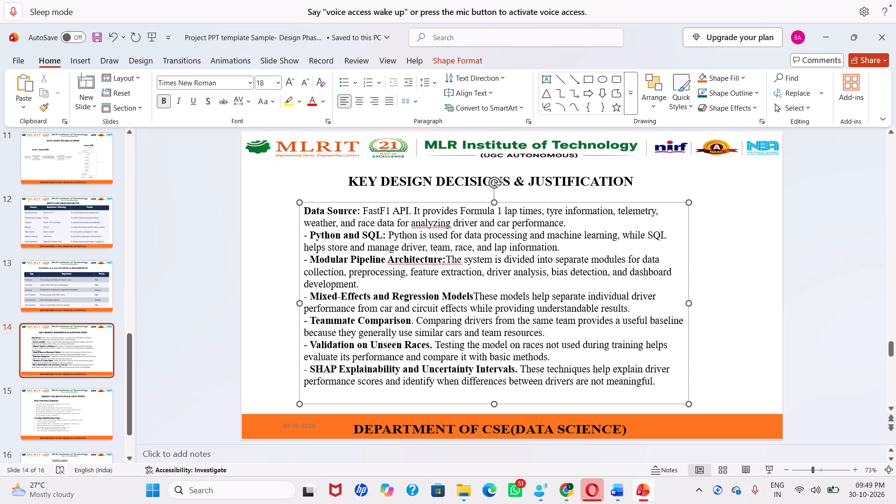
{"action": "type", "text": ":"}
{"action": "key", "text": "space"}
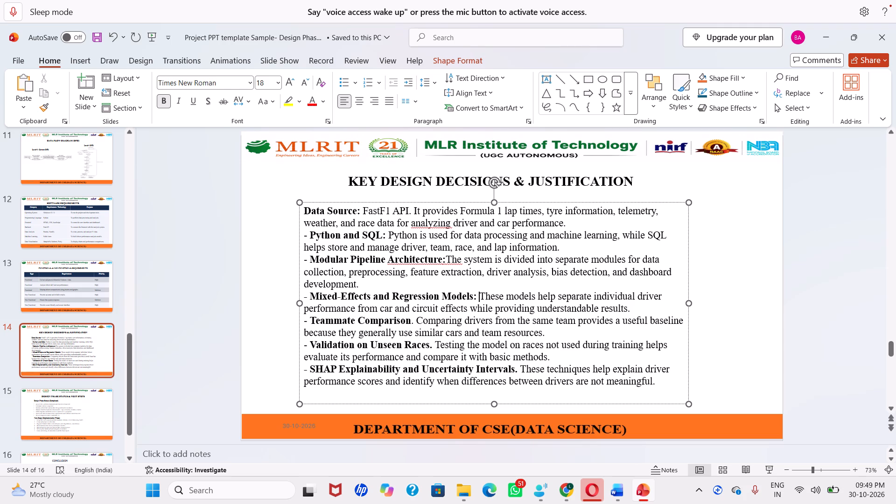
{"action": "left_click", "coordinate": [414, 322]}
{"action": "key", "text": "BackSpace"}
{"action": "key", "text": "shift+colon"}
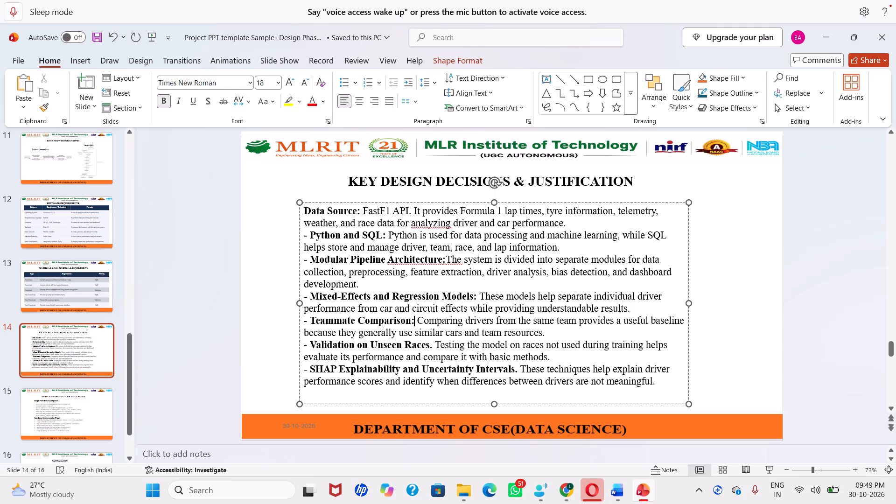
Replace the full stops after "Validation on Unseen Races" and "SHAP Explainability and Uncertainty Intervals" with colons, keeping a space before the following text.
{"action": "left_click", "coordinate": [433, 342]}
{"action": "key", "text": "BackSpace"}
{"action": "key", "text": "shift+colon"}
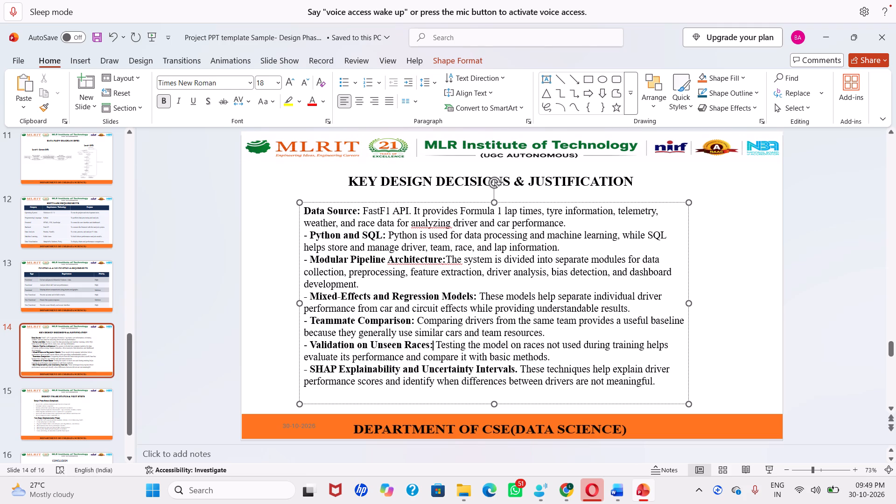
{"action": "left_click", "coordinate": [519, 371]}
{"action": "key", "text": "BackSpace"}
{"action": "key", "text": "BackSpace"}
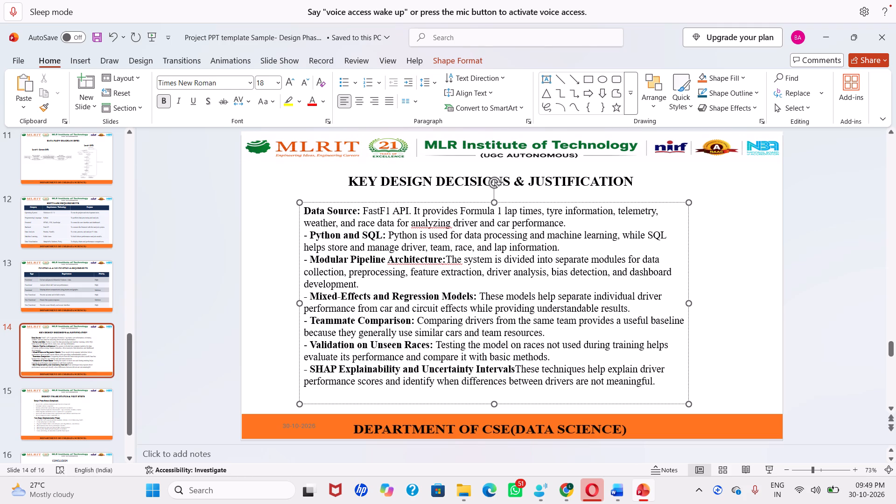
{"action": "type", "text": ":"}
{"action": "key", "text": "space"}
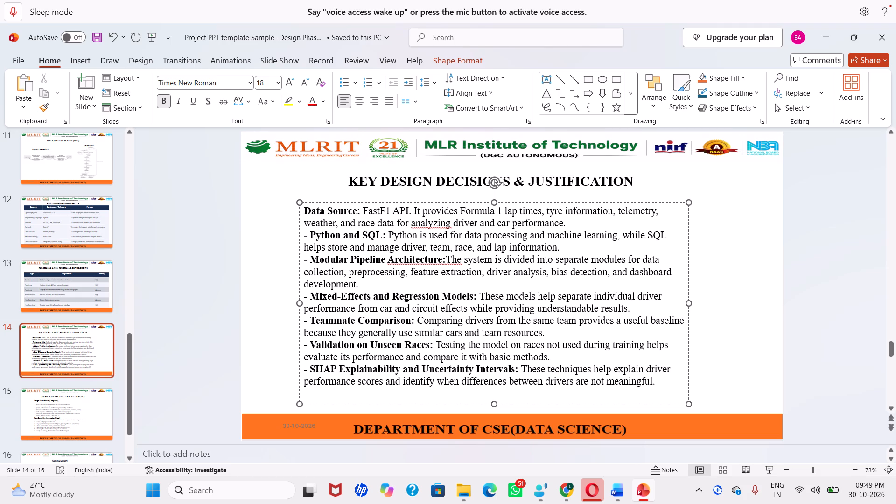
Widen the design decisions text box on slide 14 slightly by extending its left edge.
{"action": "left_click_drag", "start_coordinate": [298, 302], "coordinate": [290, 301]}
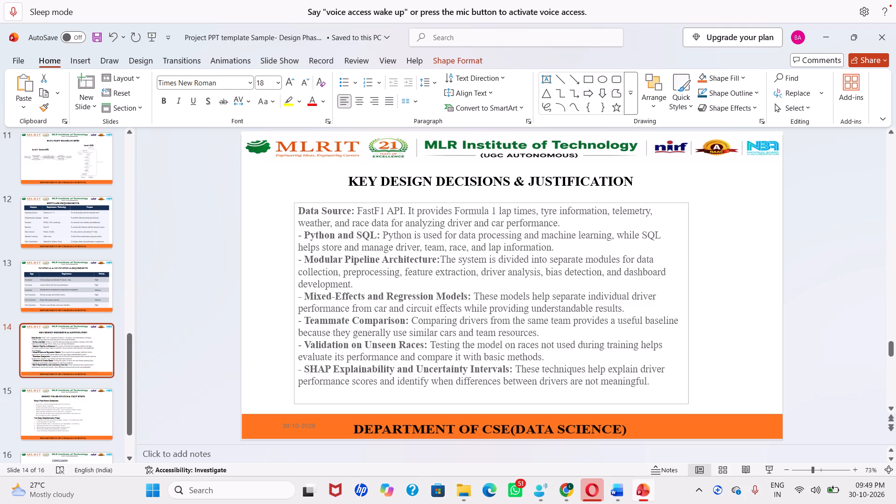
{"action": "left_click_drag", "start_coordinate": [290, 301], "coordinate": [287, 301]}
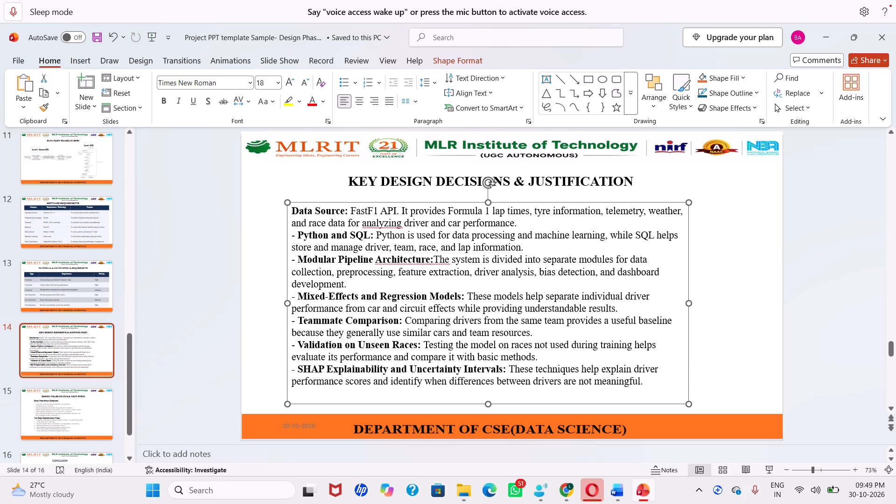
Set the line spacing of all the design decisions text to 1.5.
{"action": "left_click_drag", "start_coordinate": [293, 209], "coordinate": [677, 404]}
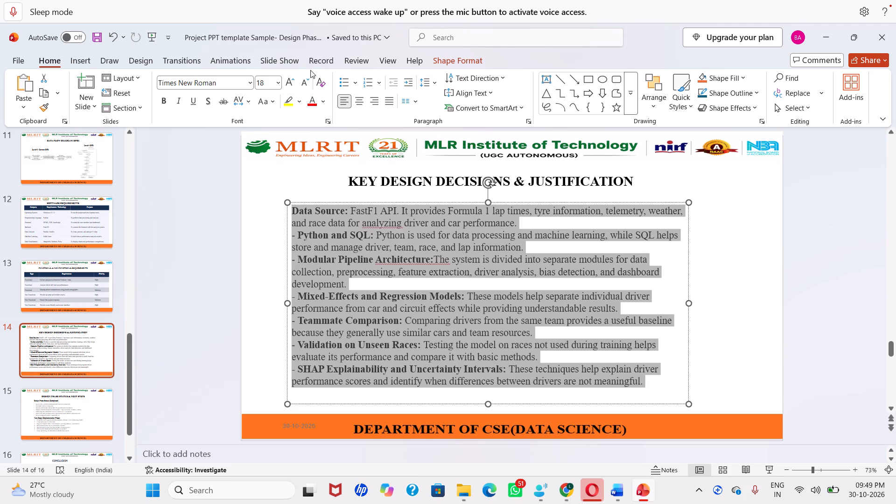
{"action": "left_click", "coordinate": [376, 82]}
{"action": "left_click", "coordinate": [310, 125]}
{"action": "left_click", "coordinate": [434, 83]}
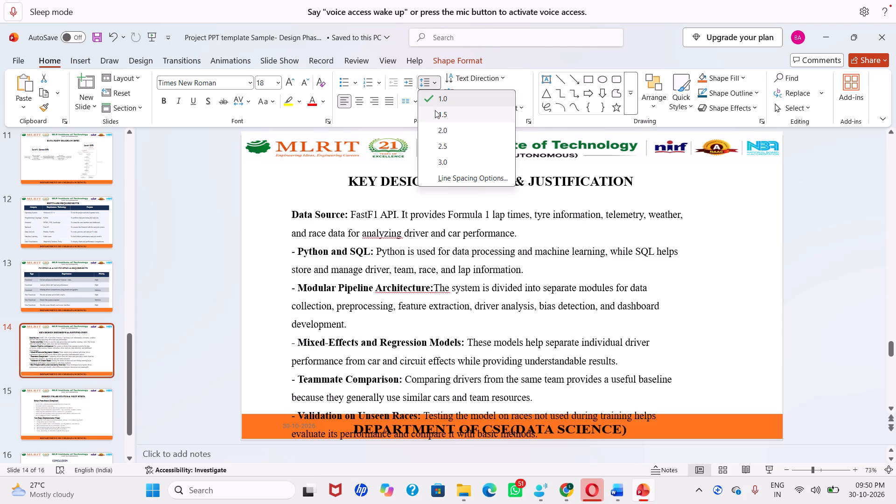
{"action": "left_click", "coordinate": [435, 110]}
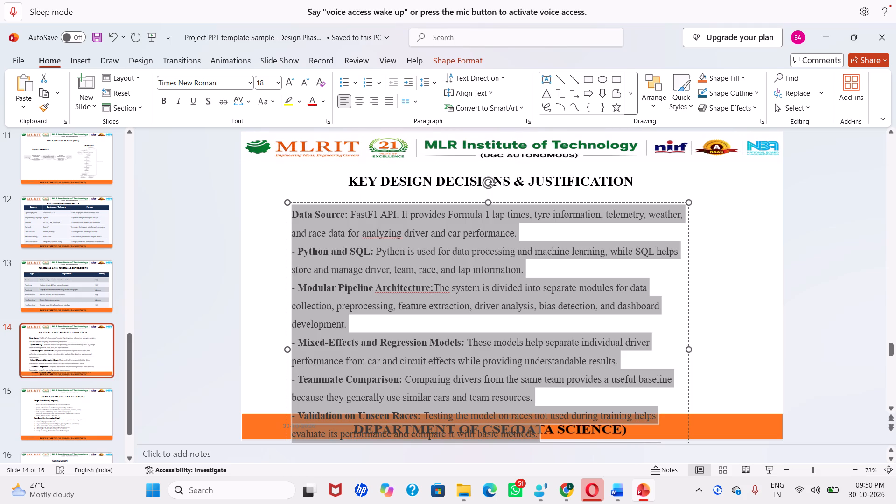
Move the "KEY DESIGN DECISIONS & JUSTIFICATION" title up slightly and raise the design decisions text box to sit directly beneath it.
{"action": "left_click", "coordinate": [431, 184]}
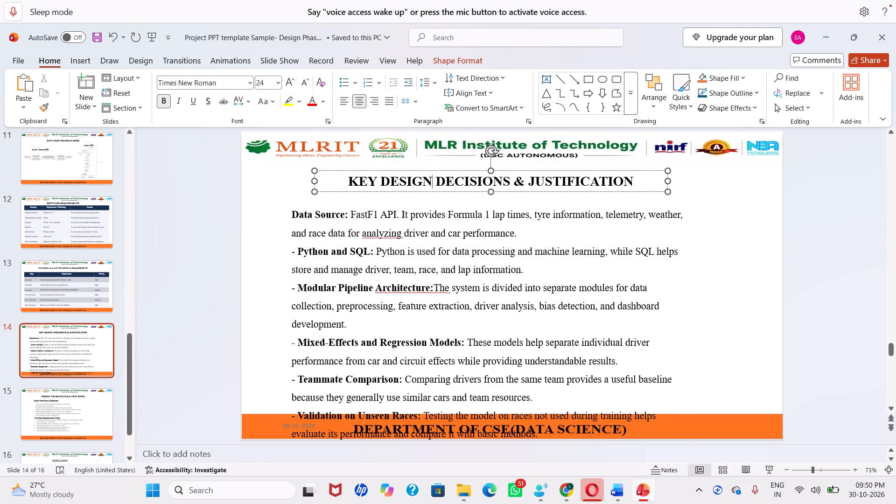
{"action": "left_click_drag", "start_coordinate": [483, 168], "coordinate": [471, 161]}
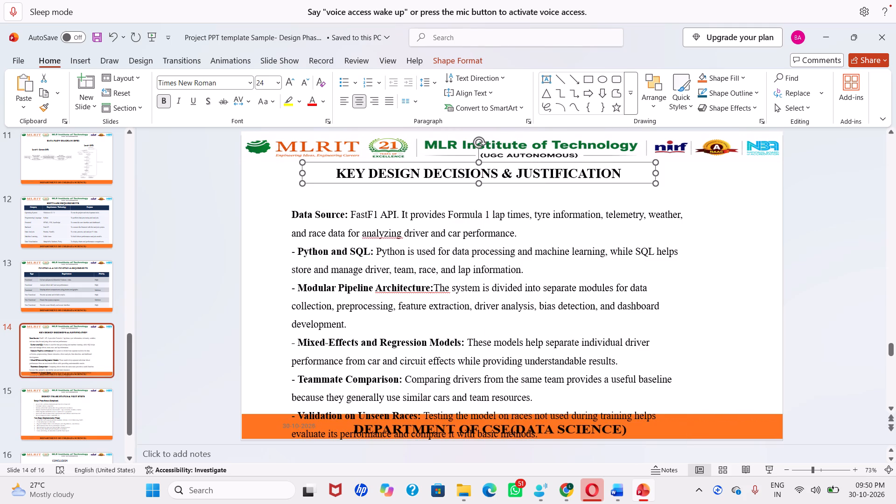
{"action": "left_click", "coordinate": [442, 258]}
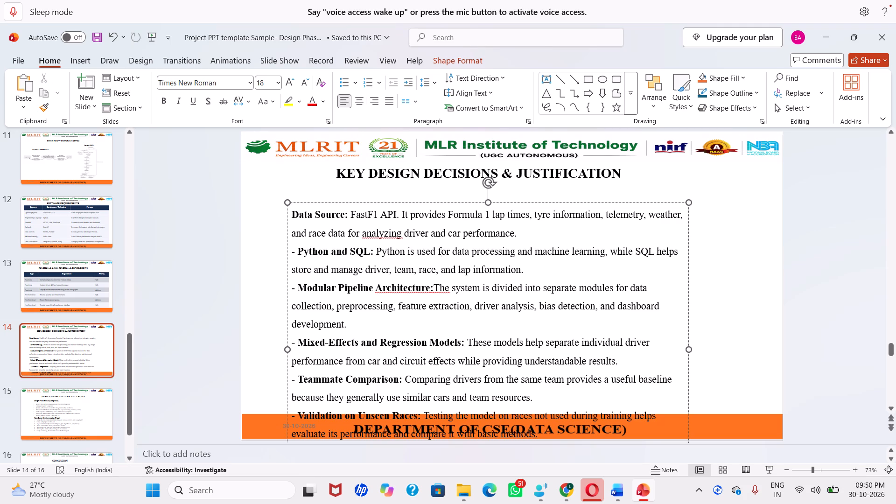
{"action": "left_click_drag", "start_coordinate": [480, 200], "coordinate": [473, 179]}
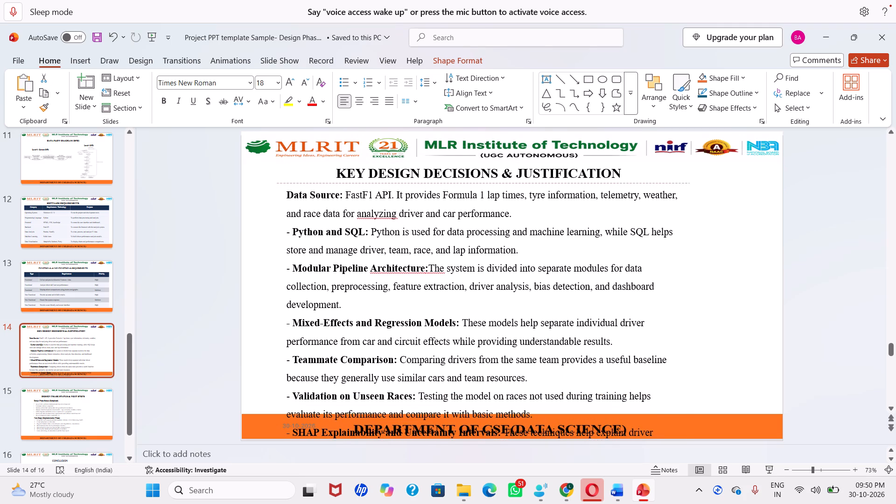
{"action": "left_click_drag", "start_coordinate": [473, 179], "coordinate": [474, 176]}
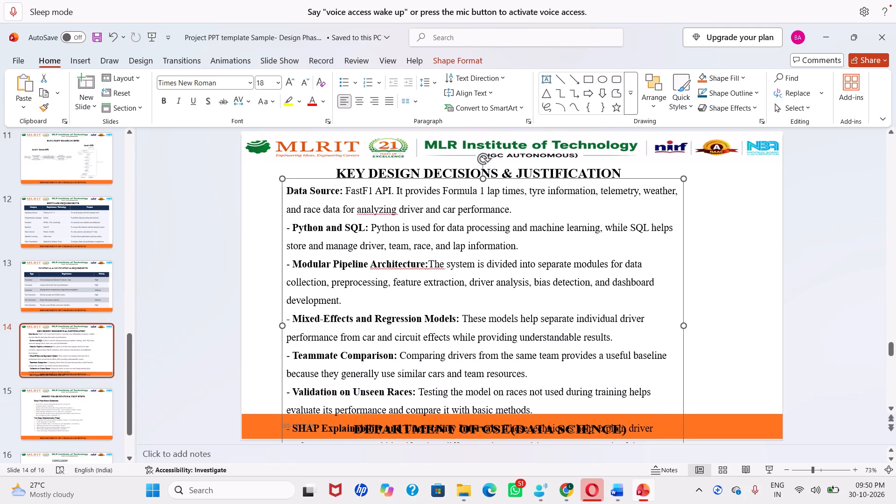
Widen the design decisions text box mainly on its right side and slightly on its left so the lines wrap less.
{"action": "scroll", "coordinate": [389, 308], "scroll_direction": "down", "scroll_amount": 2}
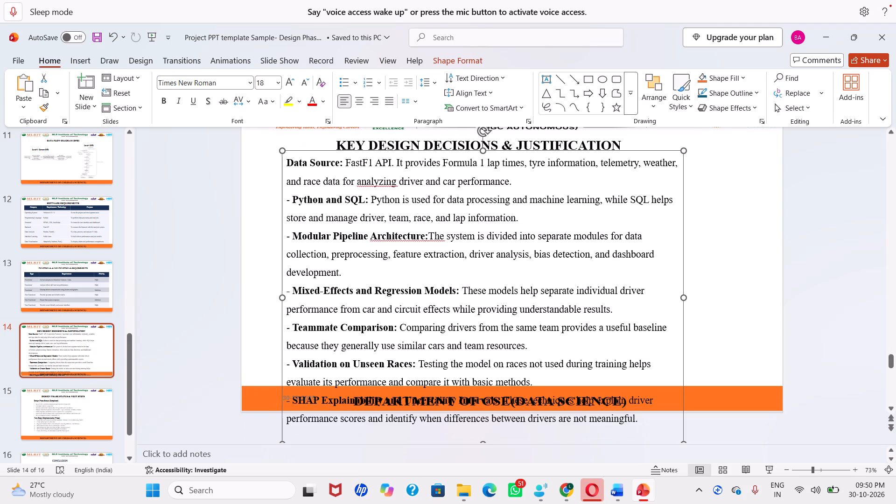
{"action": "left_click_drag", "start_coordinate": [683, 295], "coordinate": [728, 282]}
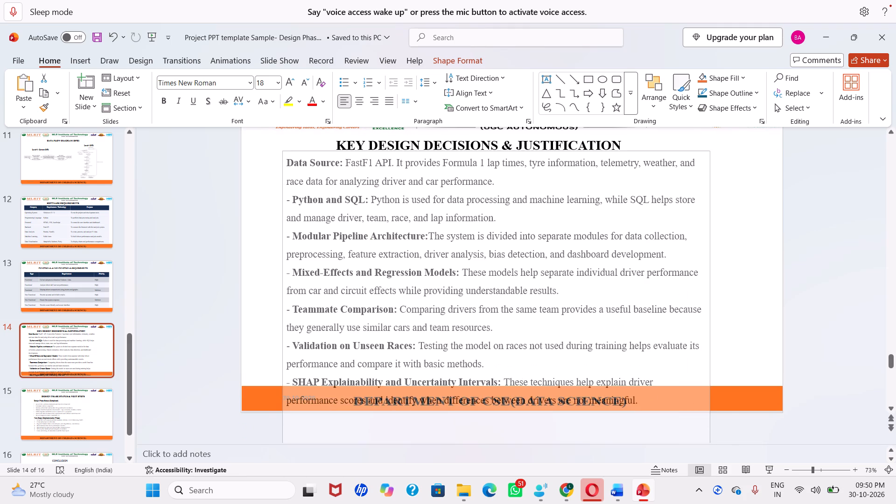
{"action": "left_click_drag", "start_coordinate": [728, 282], "coordinate": [748, 256]}
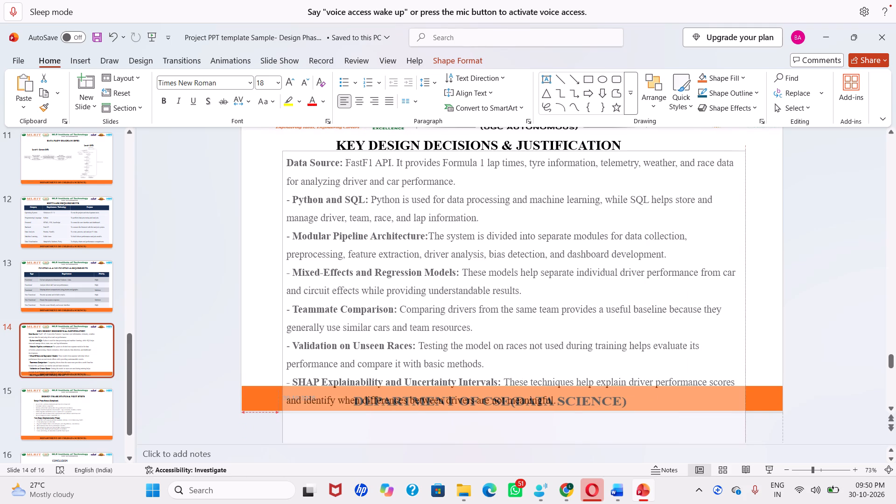
{"action": "left_click_drag", "start_coordinate": [748, 256], "coordinate": [753, 257]}
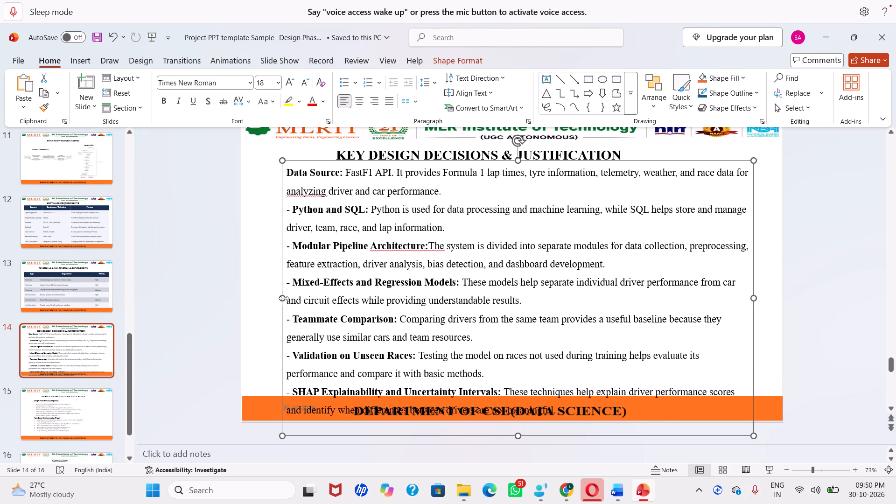
{"action": "left_click_drag", "start_coordinate": [284, 300], "coordinate": [276, 296]}
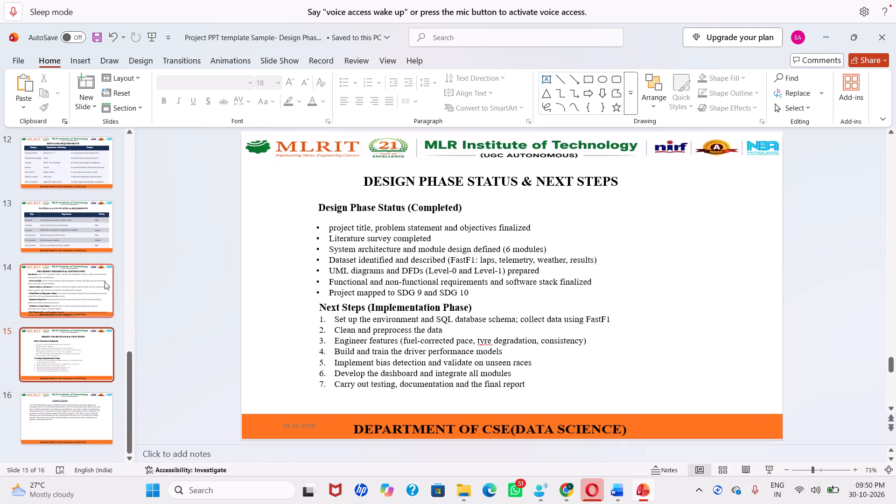
Delete the entire "SHAP Explainability and Uncertainty Intervals" entry from slide 14, including its dash and empty line.
{"action": "left_click", "coordinate": [102, 281]}
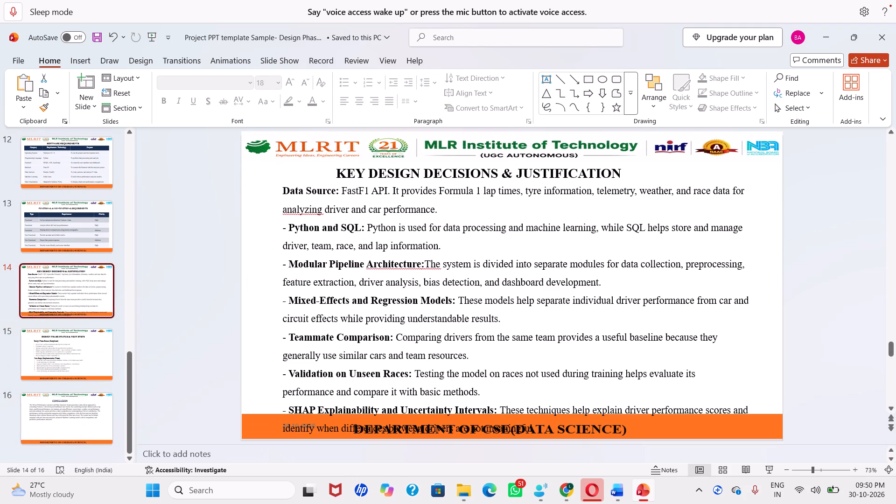
{"action": "left_click_drag", "start_coordinate": [287, 408], "coordinate": [561, 415]}
{"action": "key", "text": "BackSpace"}
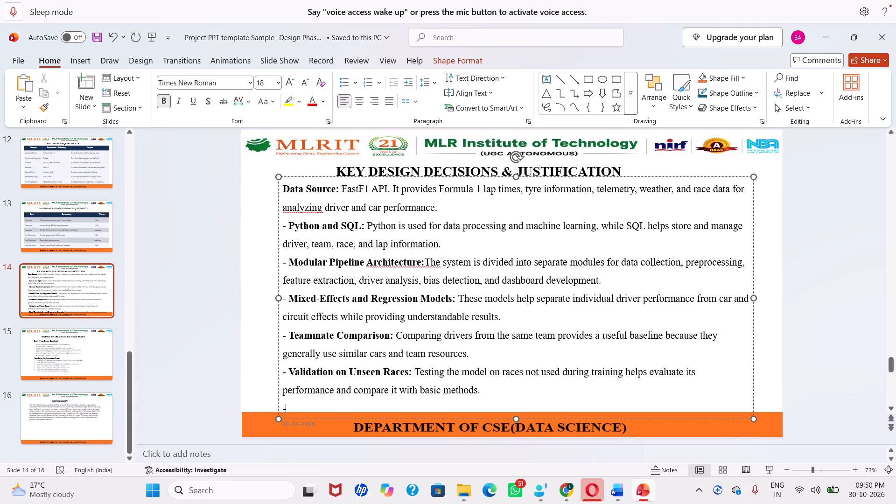
{"action": "key", "text": "BackSpace"}
{"action": "key", "text": "BackSpace"}
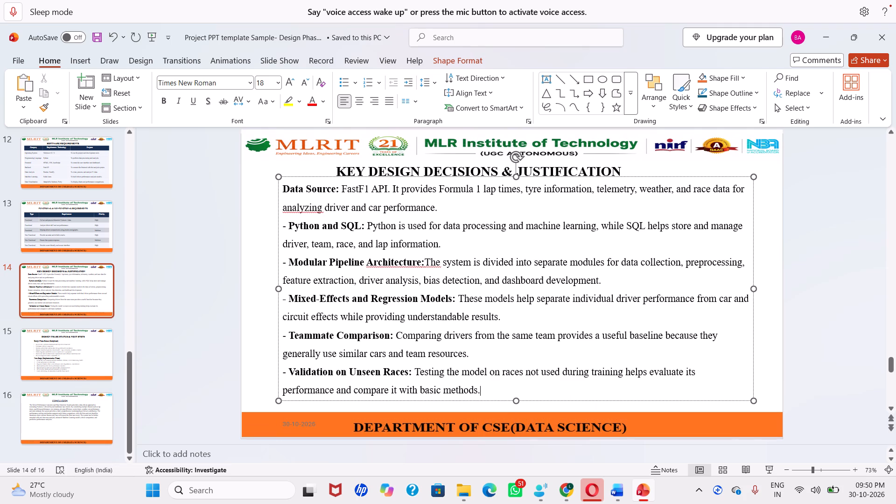
Shift the design decisions text box down slightly to leave a gap below the title.
{"action": "left_click", "coordinate": [508, 177]}
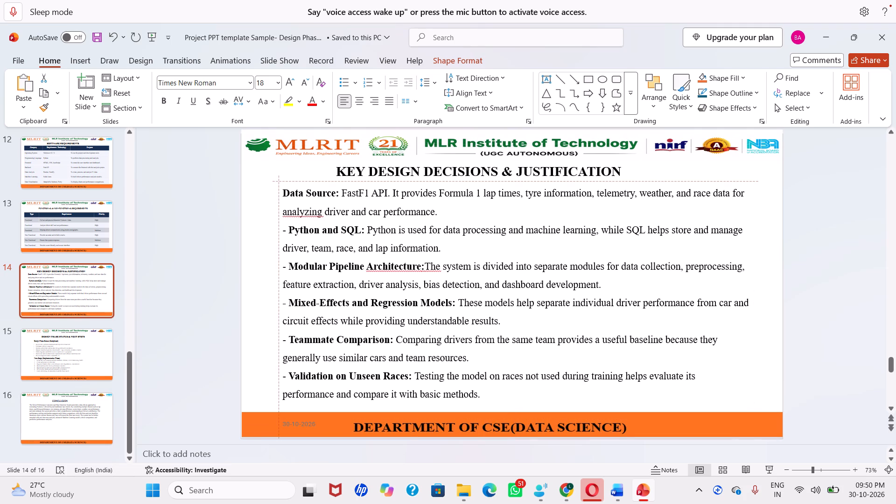
{"action": "left_click", "coordinate": [321, 173]}
{"action": "left_click", "coordinate": [66, 345]}
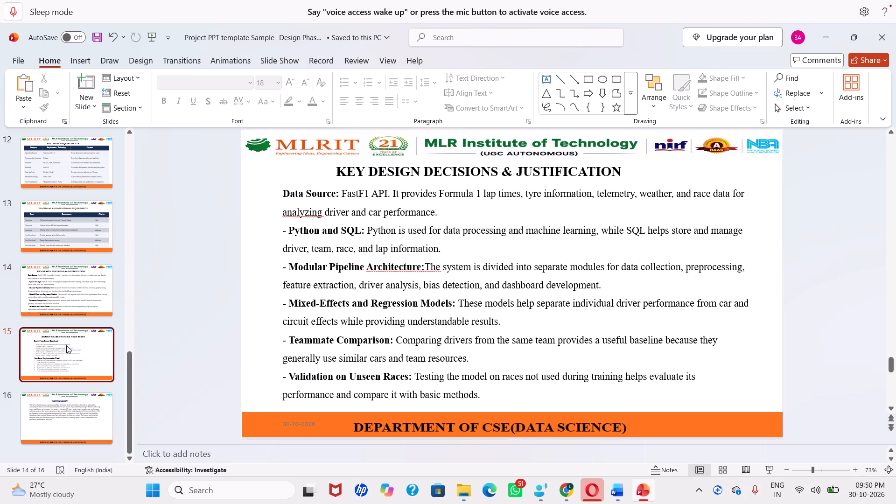
{"action": "scroll", "coordinate": [66, 345], "scroll_direction": "down", "scroll_amount": 1}
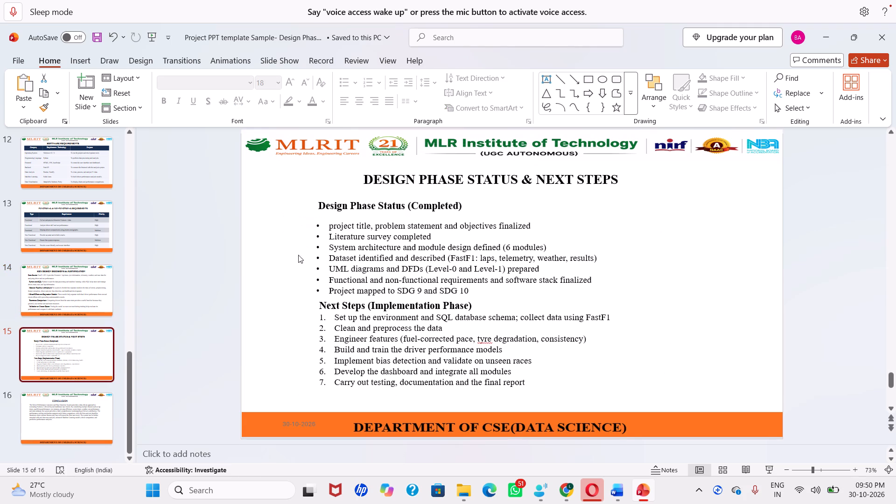
{"action": "triple_click", "coordinate": [468, 179]}
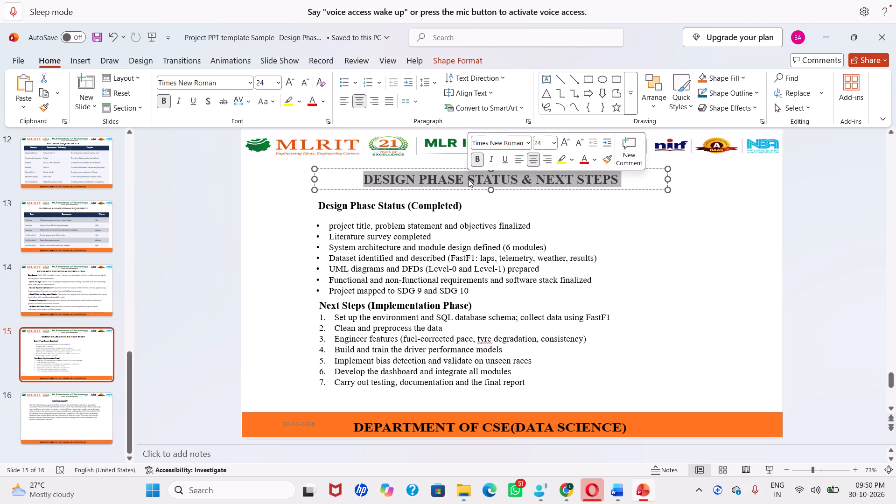